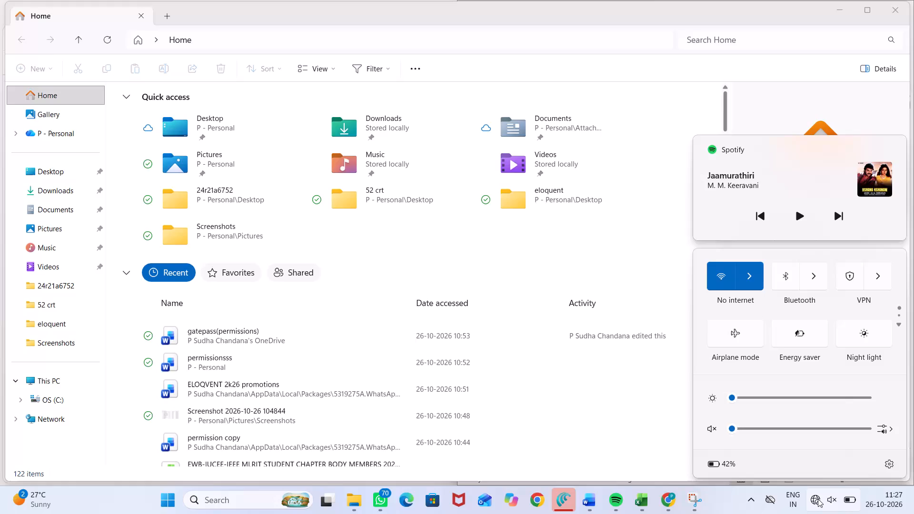
Show the available Wi-Fi networks and select the iPhone network.
left_click(744, 267)
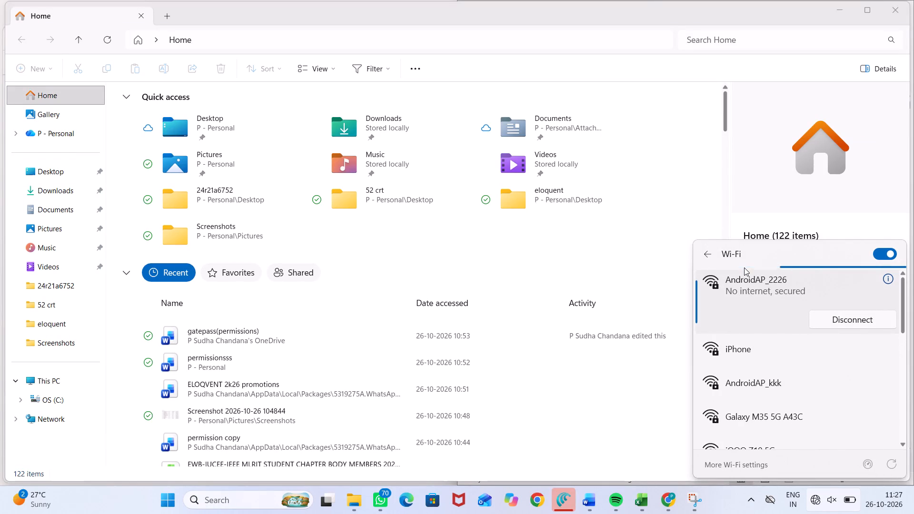
left_click(747, 345)
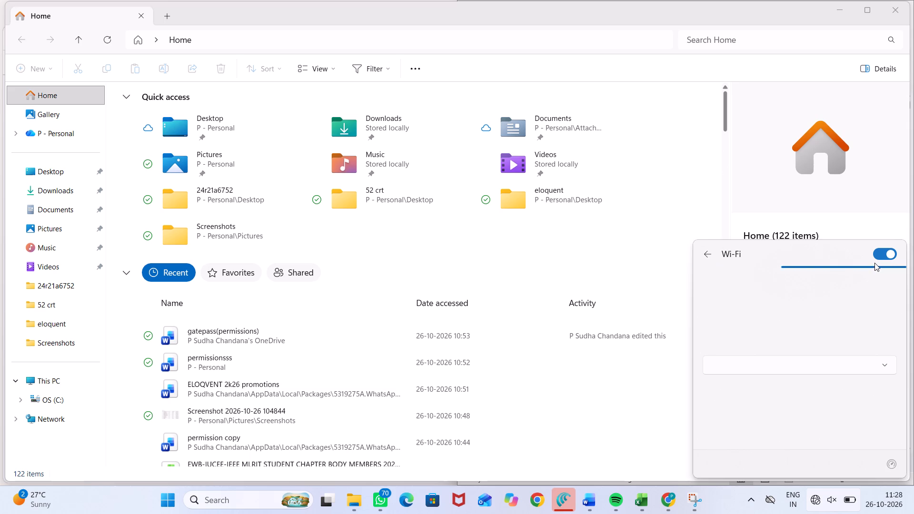
left_click(743, 222)
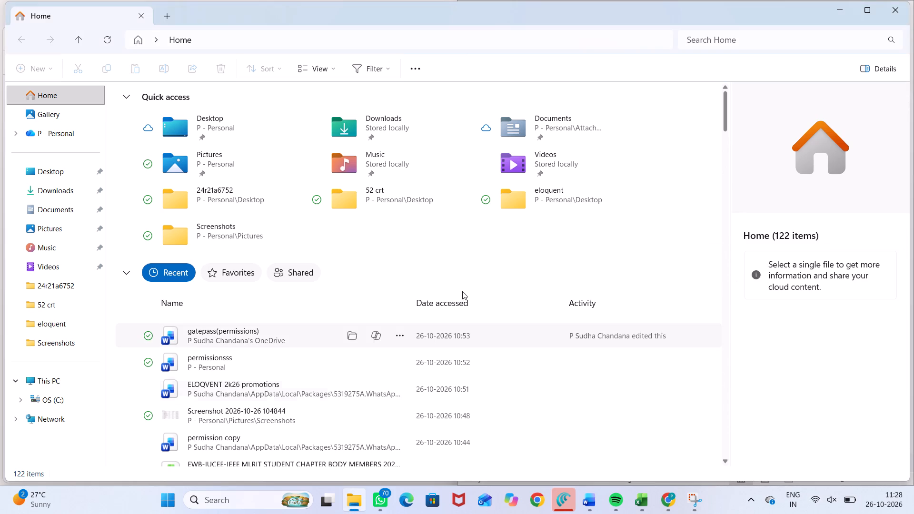
Open the recent Word document gatepass(permissions).
double_click(292, 329)
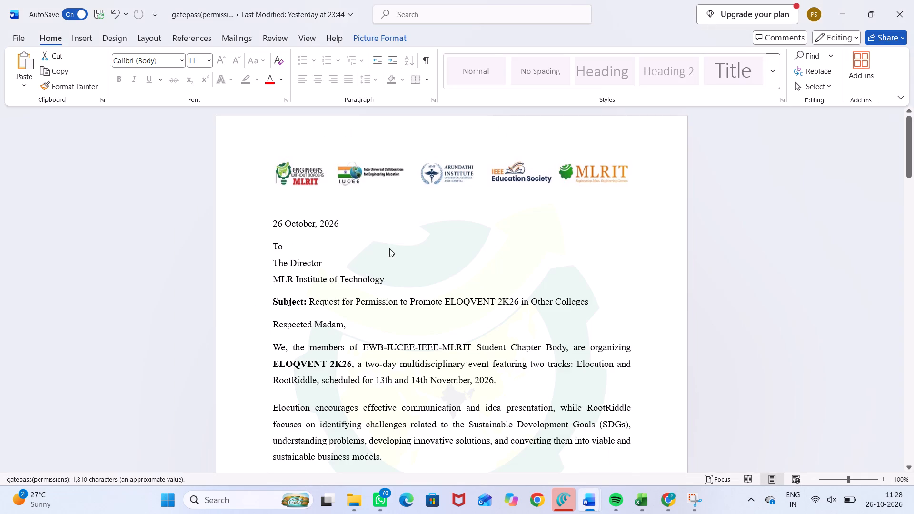
Insert a new column after the last column of the MEMBERS LIST table.
scroll(389, 248, "down", 5)
scroll(389, 248, "up", 1)
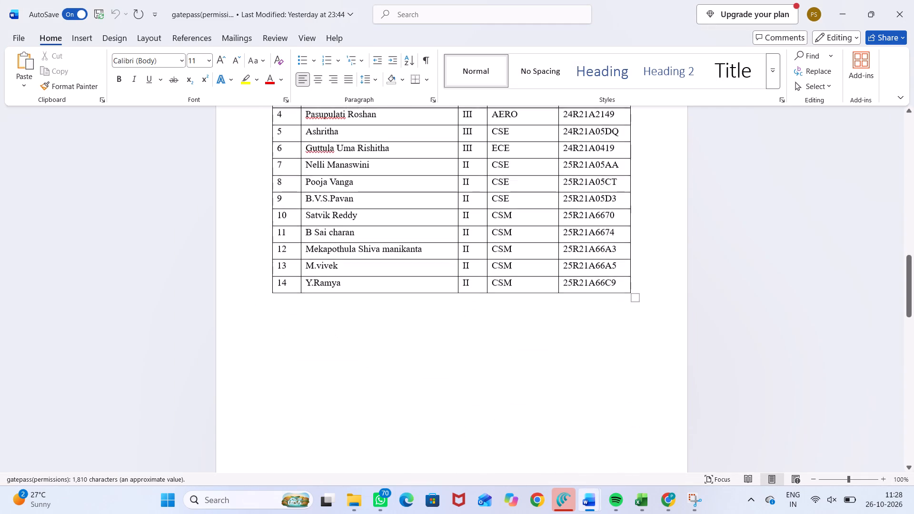
scroll(389, 248, "up", 2)
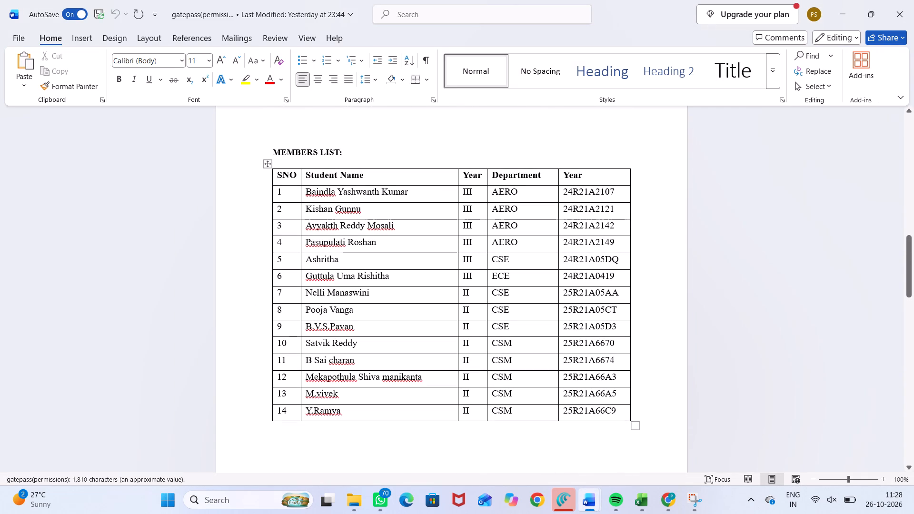
left_click(630, 166)
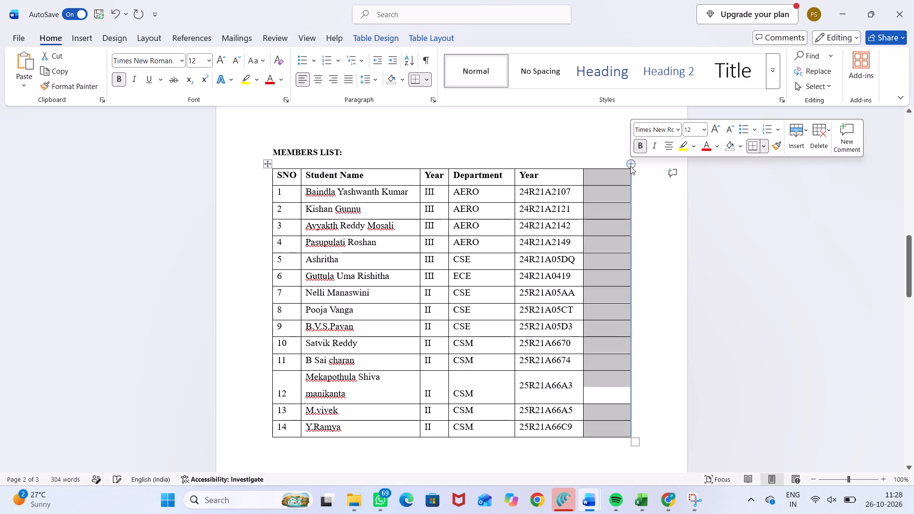
Widen the empty last column of the members list table slightly and give it the header "College Visiting".
left_click_drag(629, 176, 638, 176)
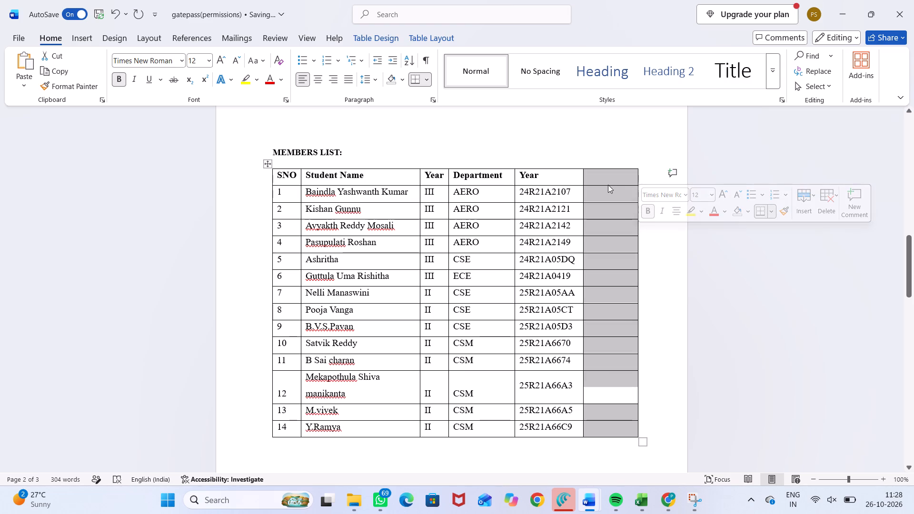
left_click(606, 174)
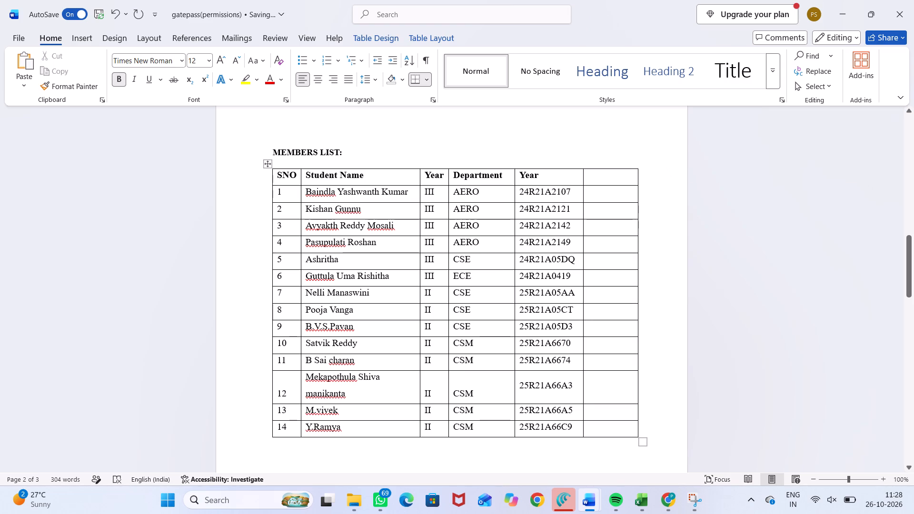
key("shift+c")
type("ollege")
key("space")
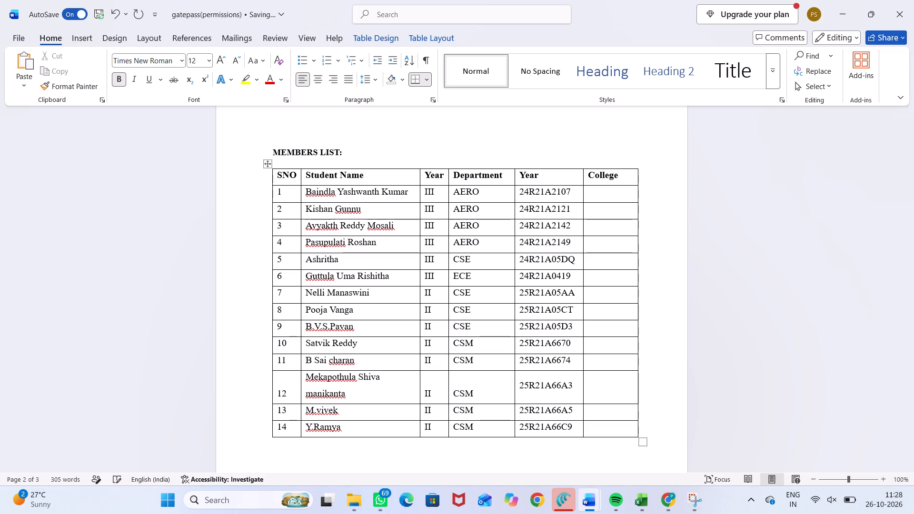
type("Visi")
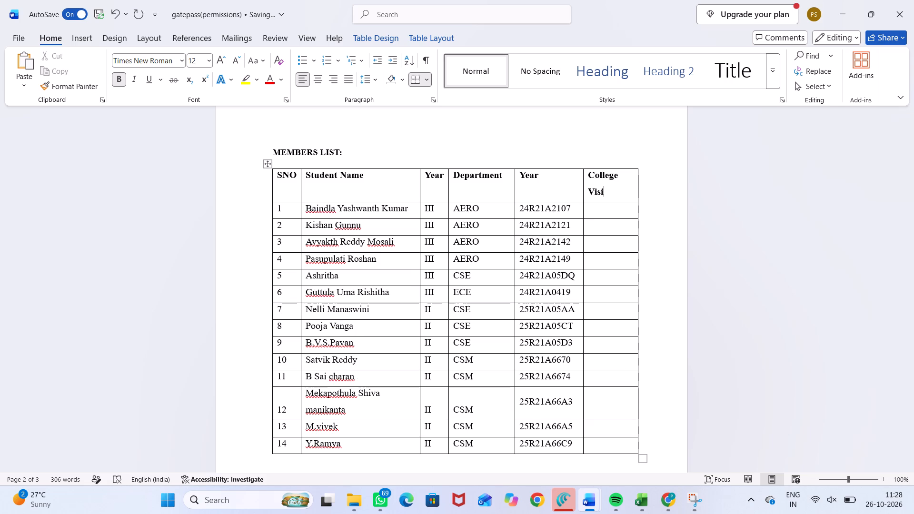
type("ting")
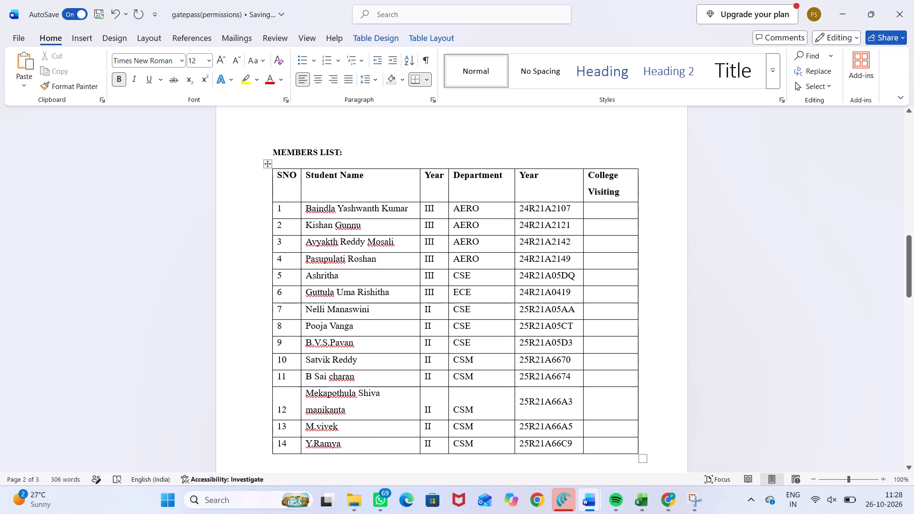
Narrow the Student Name column slightly by moving its border with the adjacent Year column.
left_click_drag(420, 179, 412, 178)
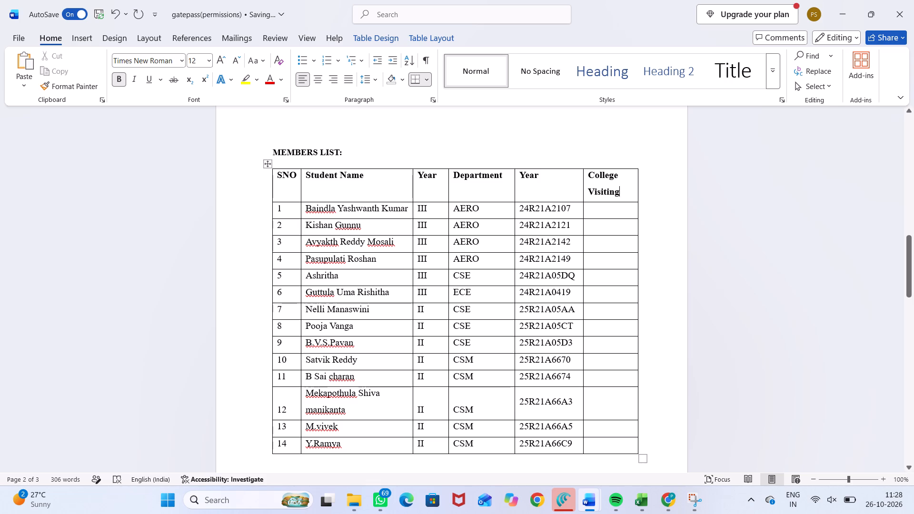
Reduce the height of the members list table's header row slightly by moving its lower border up.
left_click_drag(491, 203, 491, 197)
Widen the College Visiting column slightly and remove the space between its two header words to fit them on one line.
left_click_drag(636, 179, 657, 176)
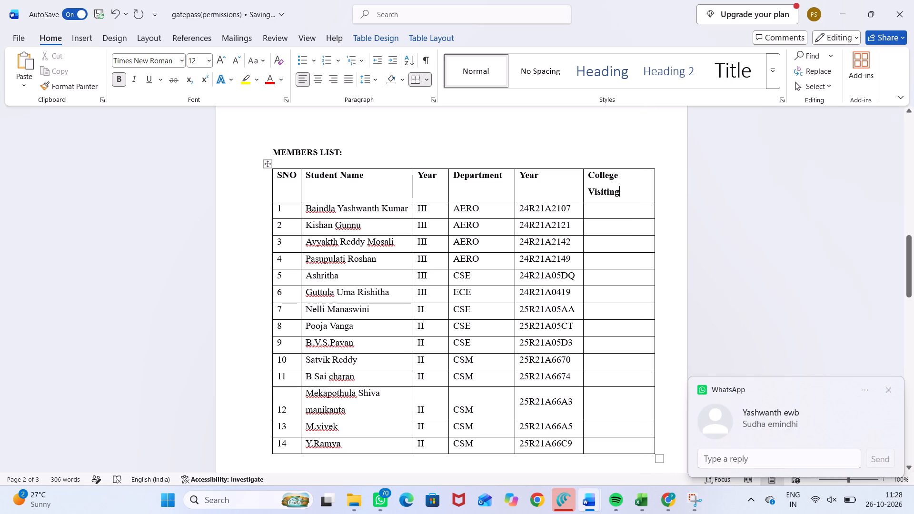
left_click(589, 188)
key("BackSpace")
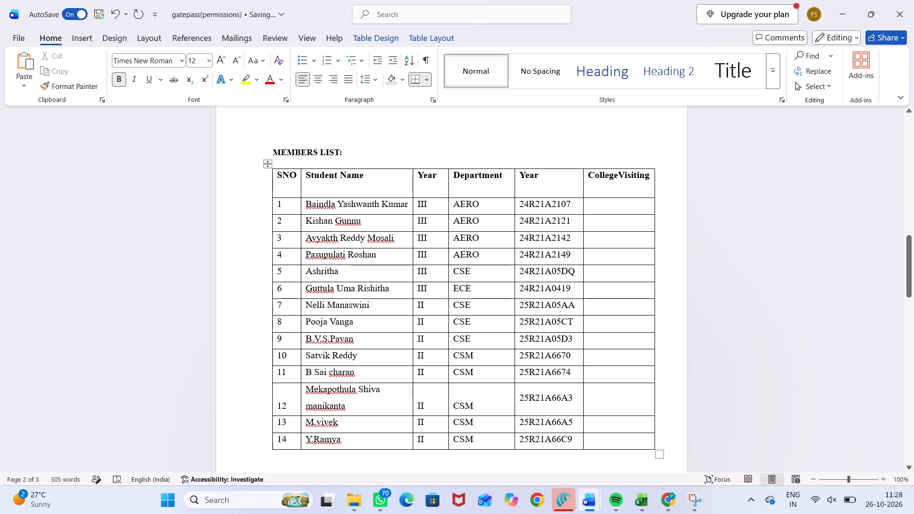
Delete the word "Visiting" from the last column's header, keeping only "College".
left_click(583, 178)
left_click_drag(647, 175, 618, 170)
key("BackSpace")
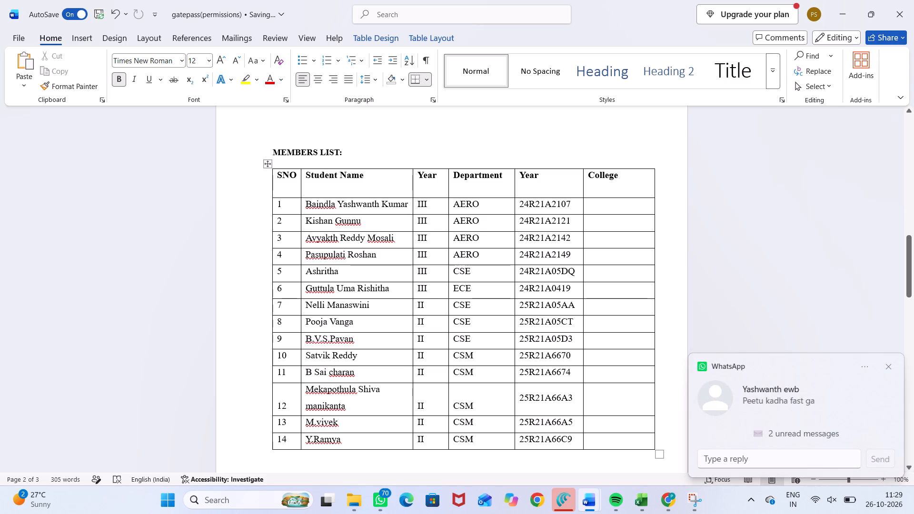
Narrow the College column by moving the table's outer border inward.
left_click_drag(653, 184, 633, 175)
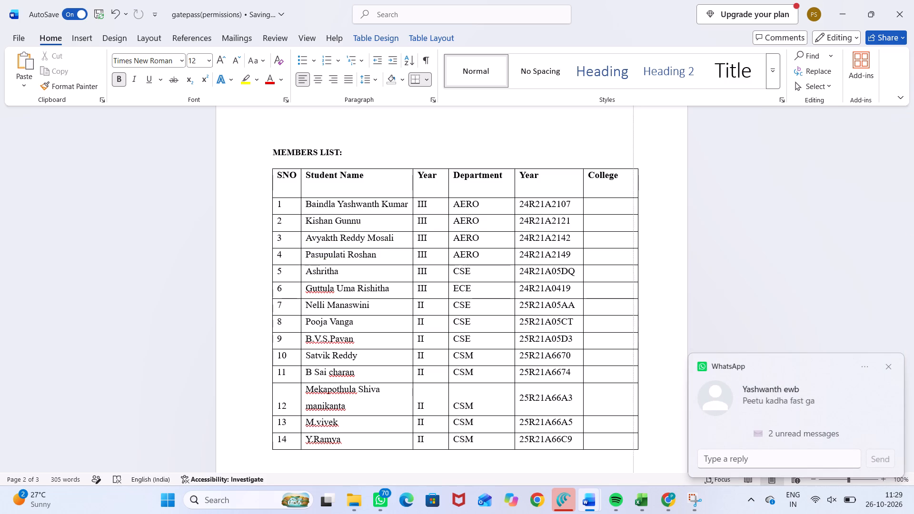
left_click_drag(633, 175, 633, 174)
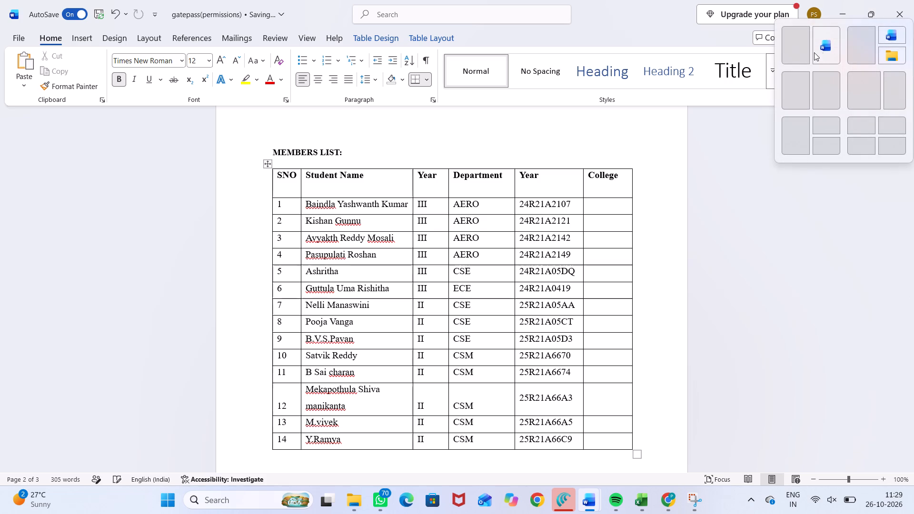
Arrange the gatepass letter side by side with the document listing the outside colleges.
left_click(792, 46)
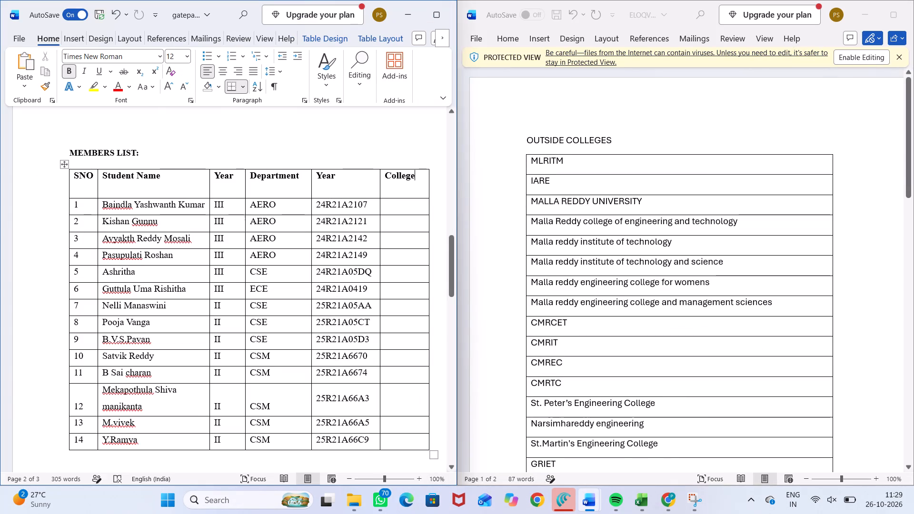
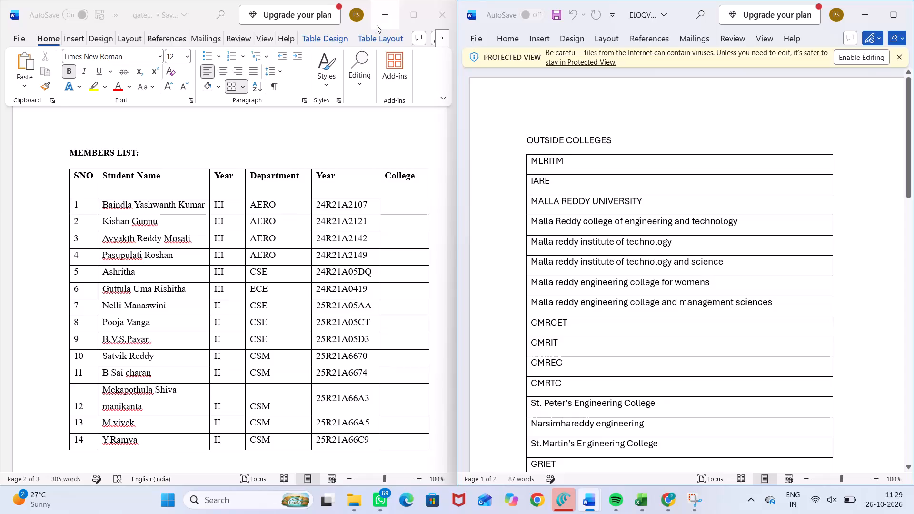
Review the outside colleges list and the promotion batches in the protected reference document.
scroll(579, 186, "down", 1)
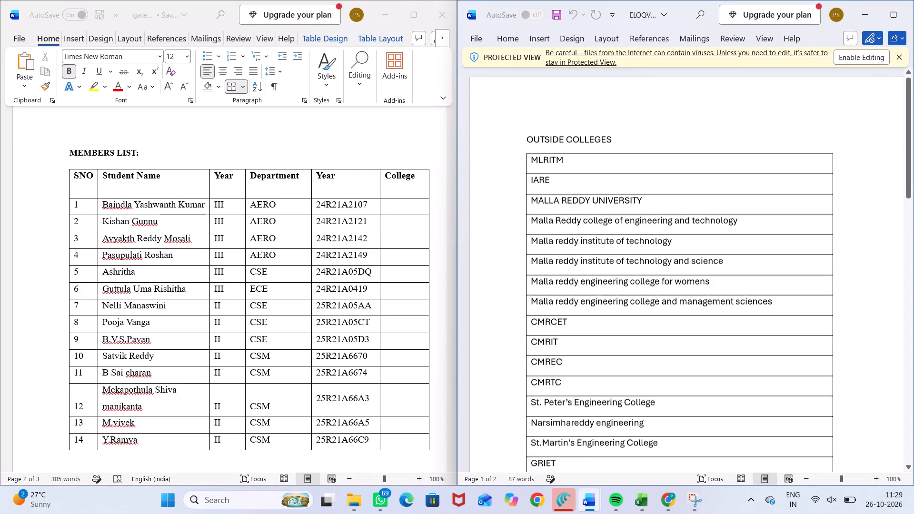
scroll(579, 186, "down", 1)
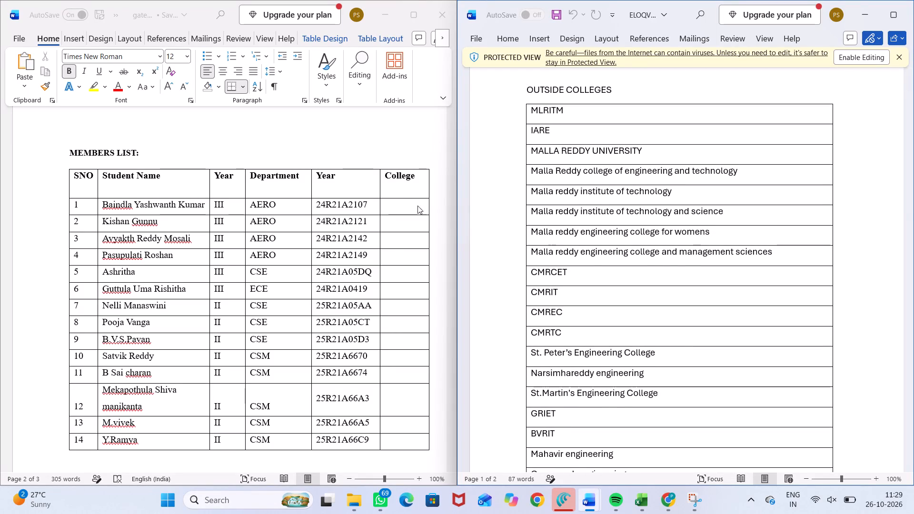
scroll(576, 238, "up", 6)
scroll(576, 238, "down", 4)
scroll(576, 238, "up", 1)
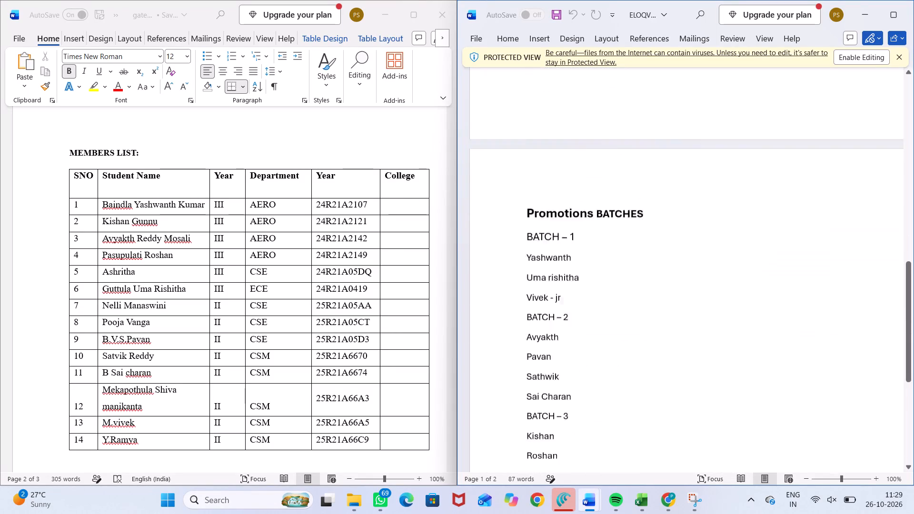
scroll(576, 238, "up", 8)
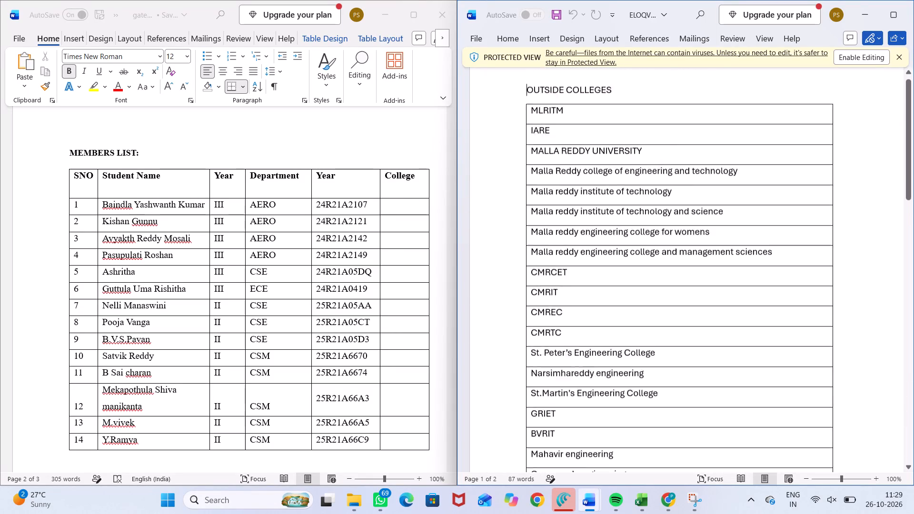
scroll(576, 238, "up", 1)
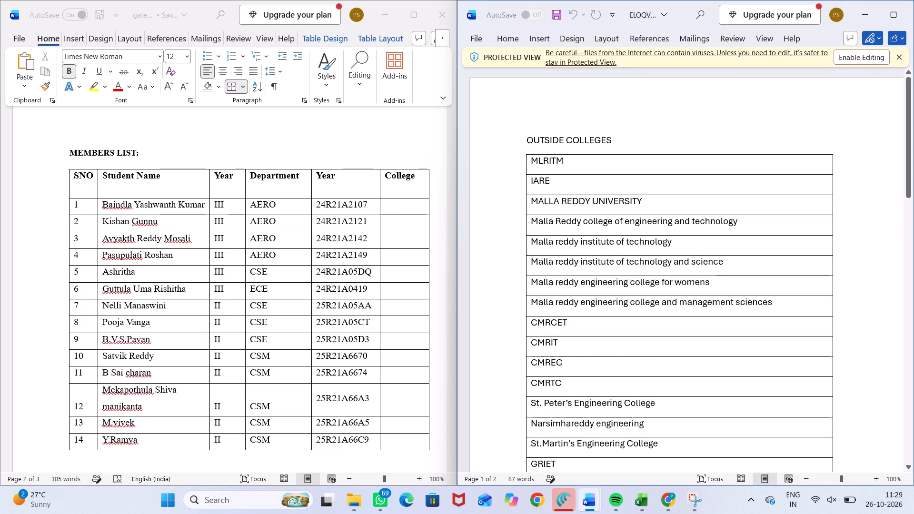
scroll(537, 158, "down", 1)
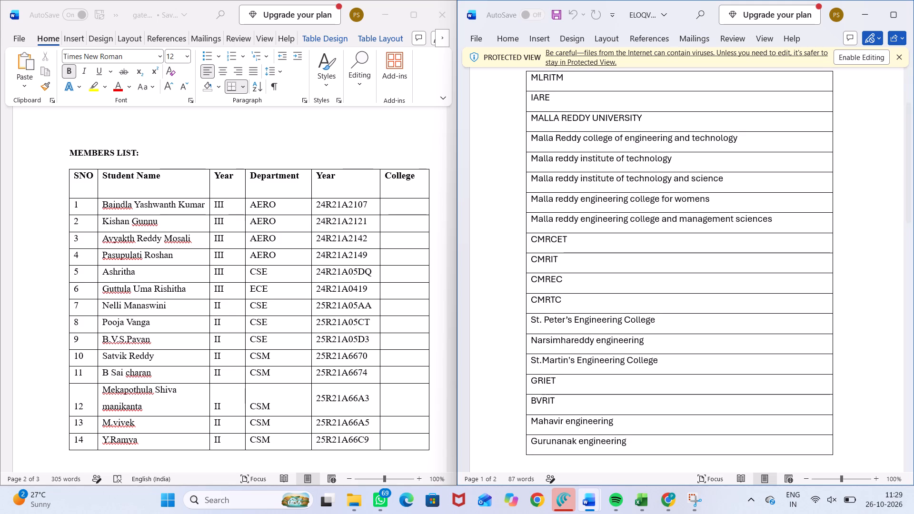
scroll(537, 158, "up", 1)
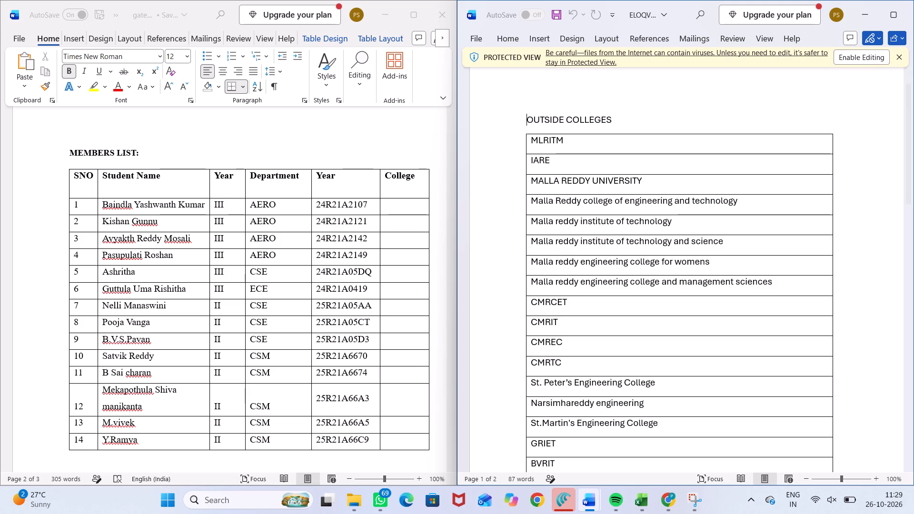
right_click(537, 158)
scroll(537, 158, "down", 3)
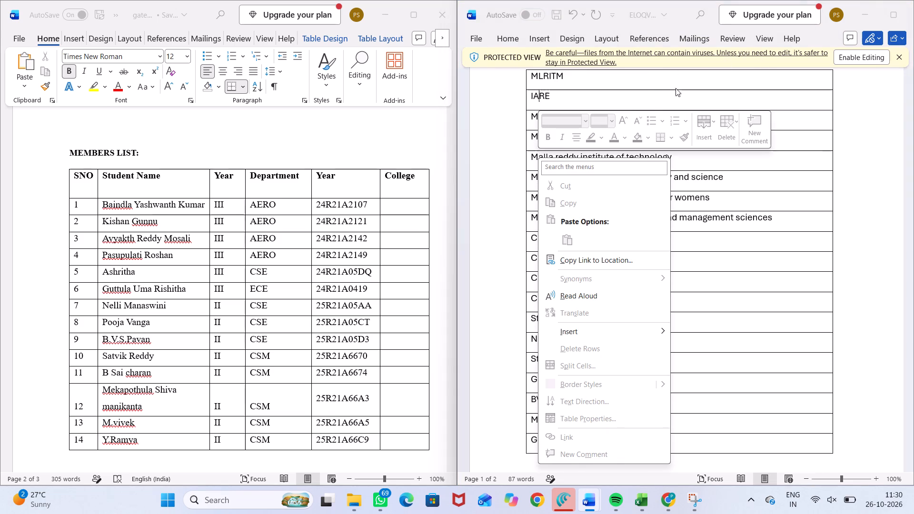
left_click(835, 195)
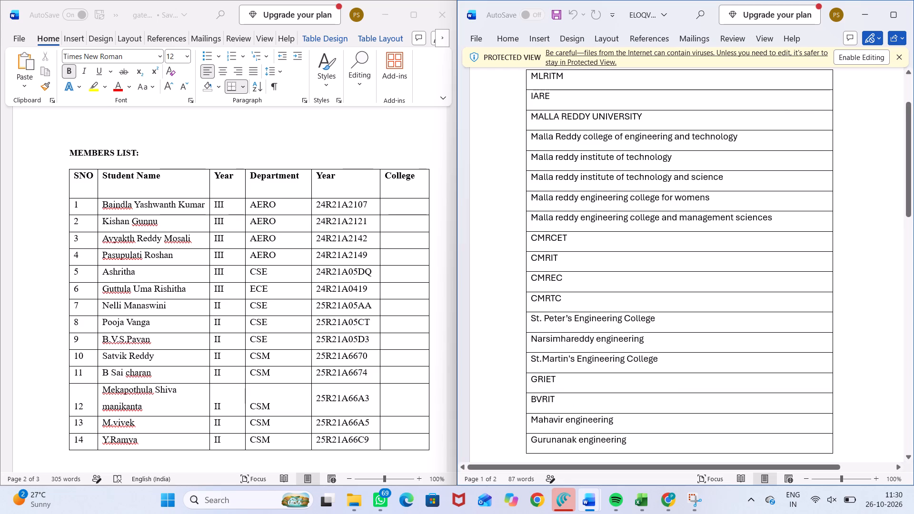
Copy "MLRITM" from the outside colleges list into the College cell of member 1 in the members list.
scroll(835, 195, "up", 1)
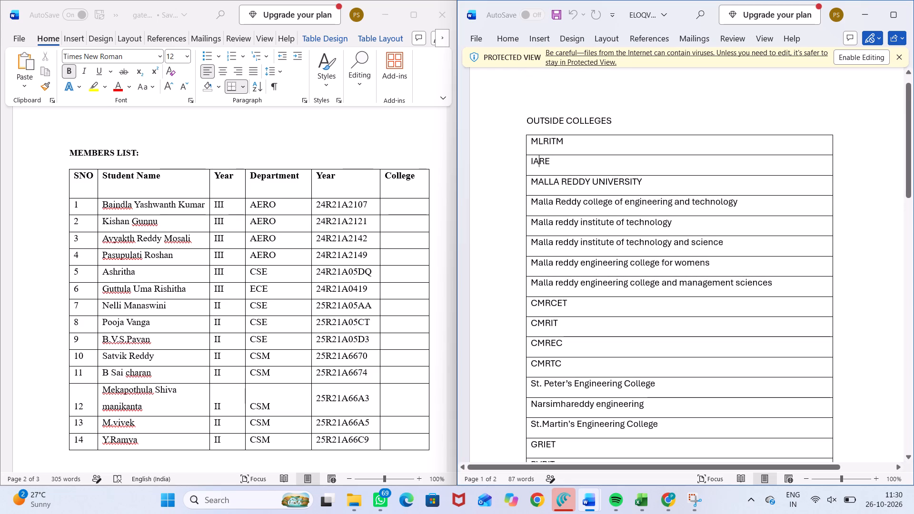
left_click_drag(533, 141, 542, 141)
left_click_drag(542, 141, 565, 142)
key("ctrl+c")
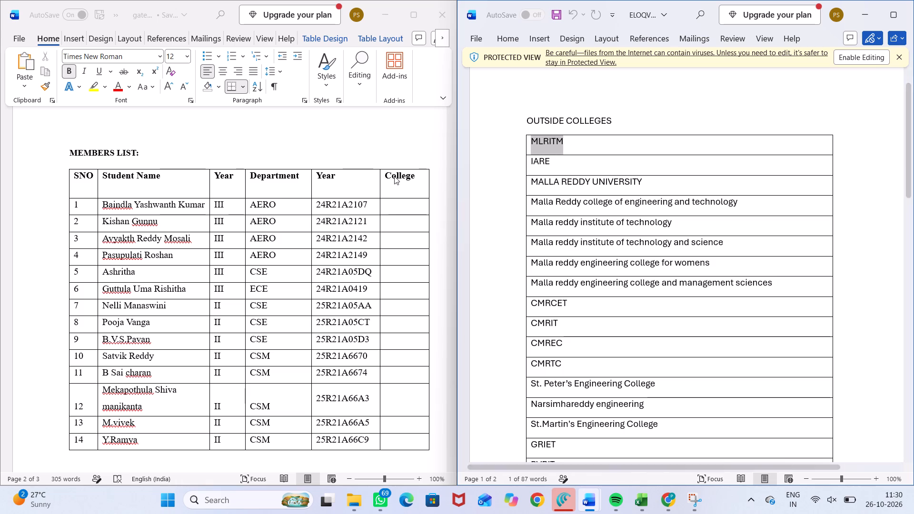
left_click(387, 205)
left_click(387, 207)
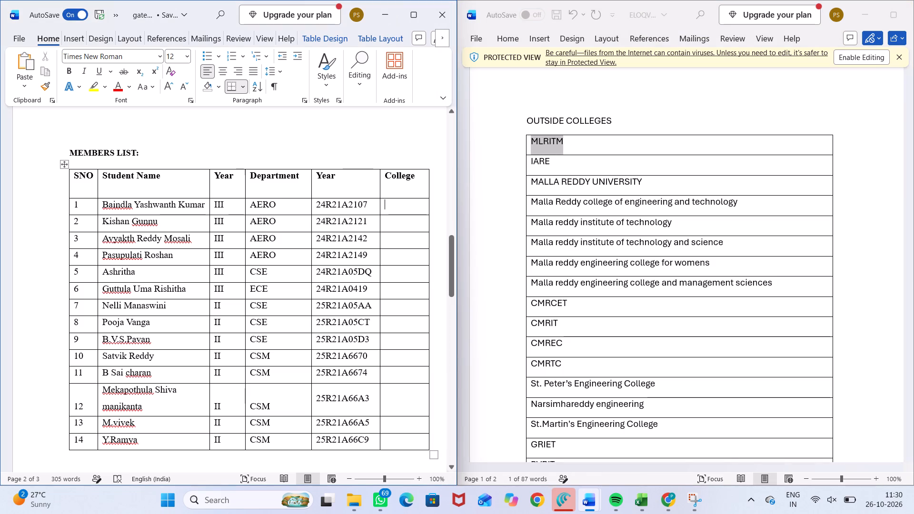
key("ctrl+v")
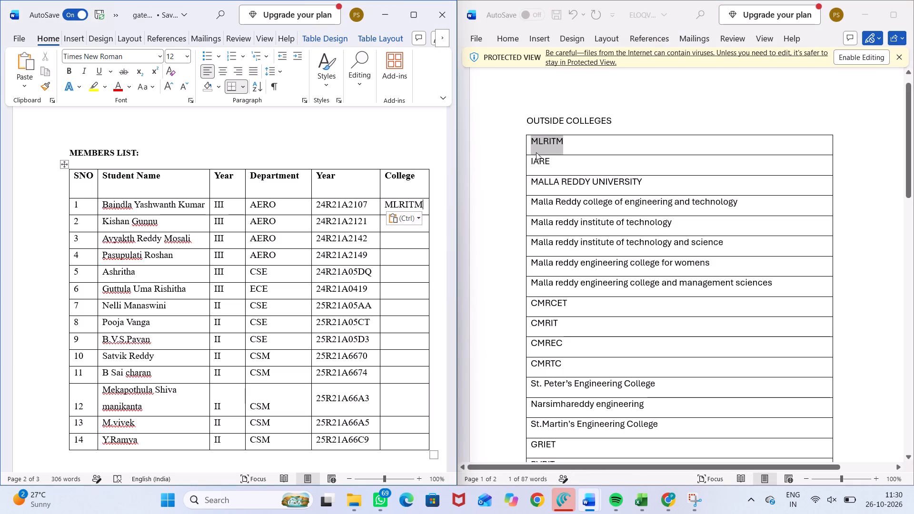
Copy "IARE" from the outside colleges list into the College cell of member 13.
left_click_drag(532, 164, 551, 165)
key("ctrl+c")
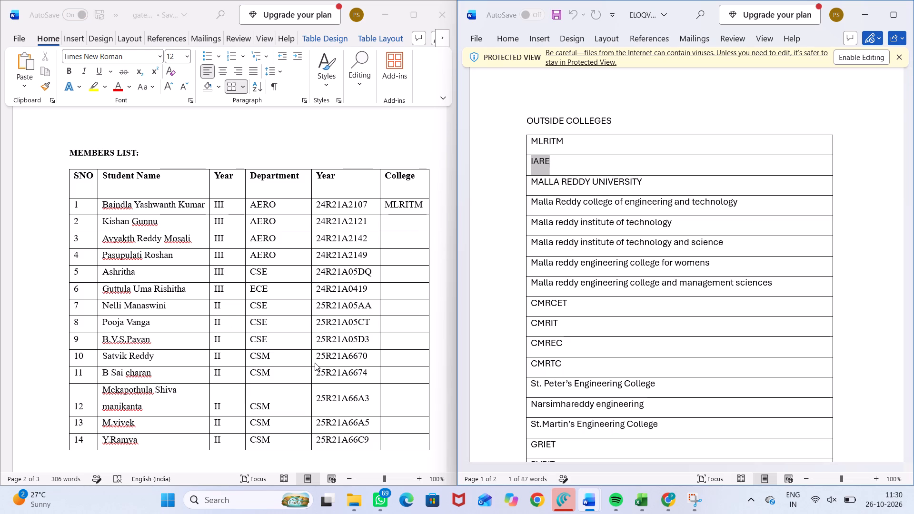
left_click(393, 420)
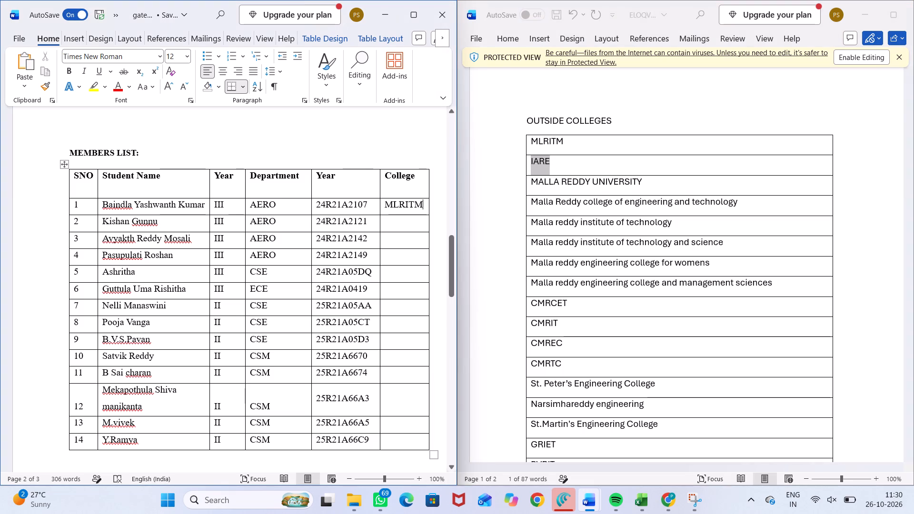
left_click(389, 425)
key("ctrl+v")
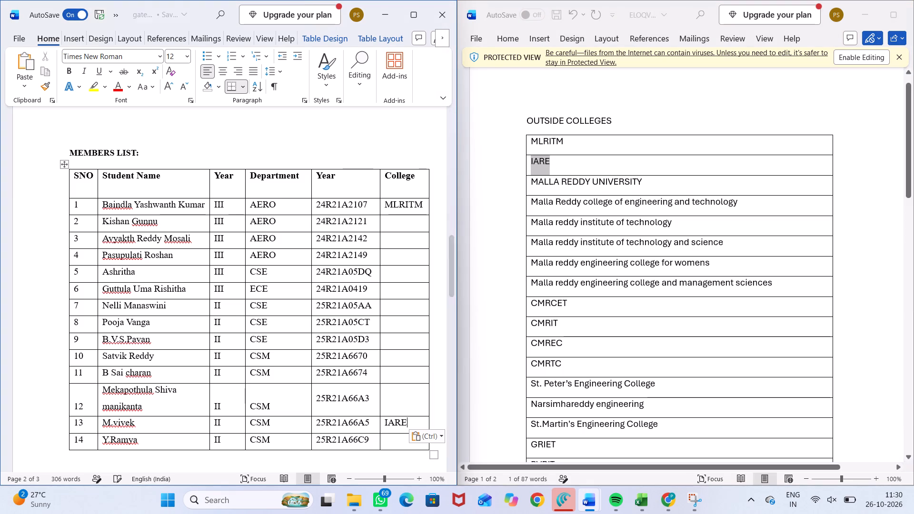
Check the BATCH – 1 members in the reference document and paste "IARE" into the College cell of member 6.
scroll(642, 368, "down", 4)
scroll(642, 368, "up", 1)
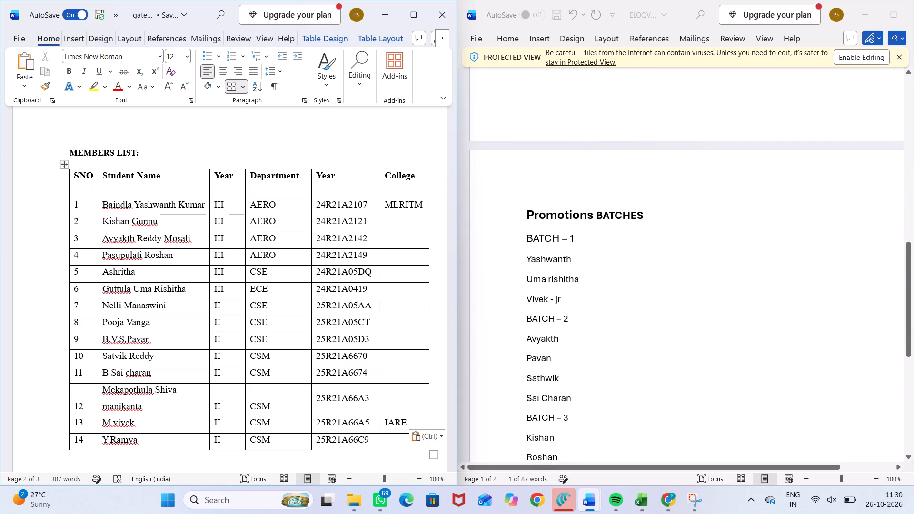
scroll(642, 368, "up", 1)
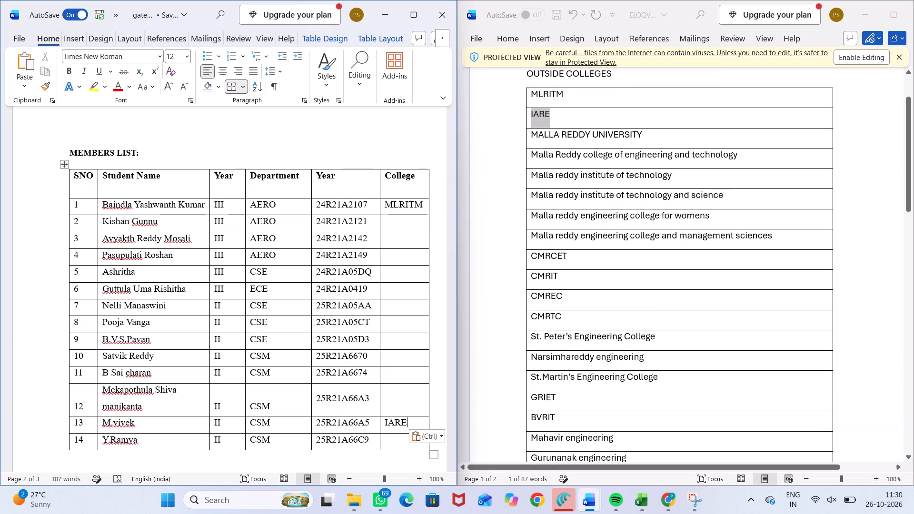
scroll(642, 368, "down", 2)
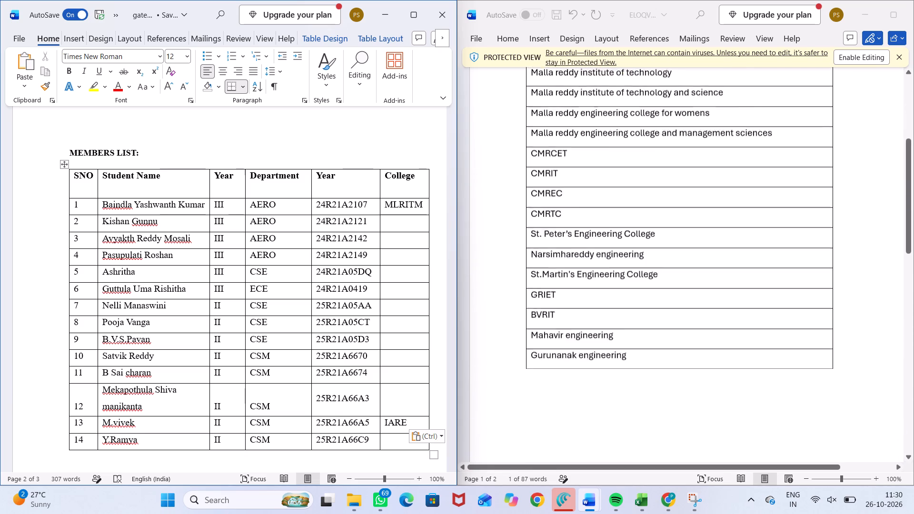
scroll(642, 368, "down", 3)
scroll(642, 368, "up", 2)
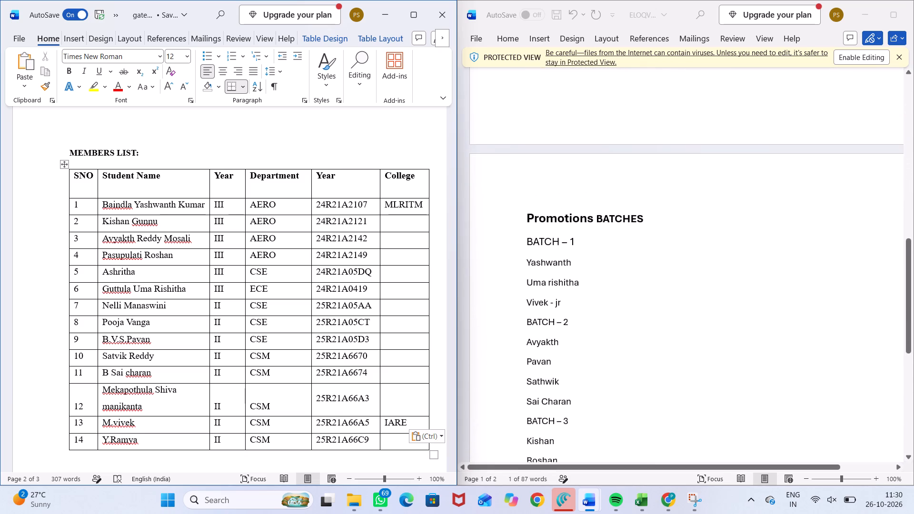
scroll(642, 368, "up", 3)
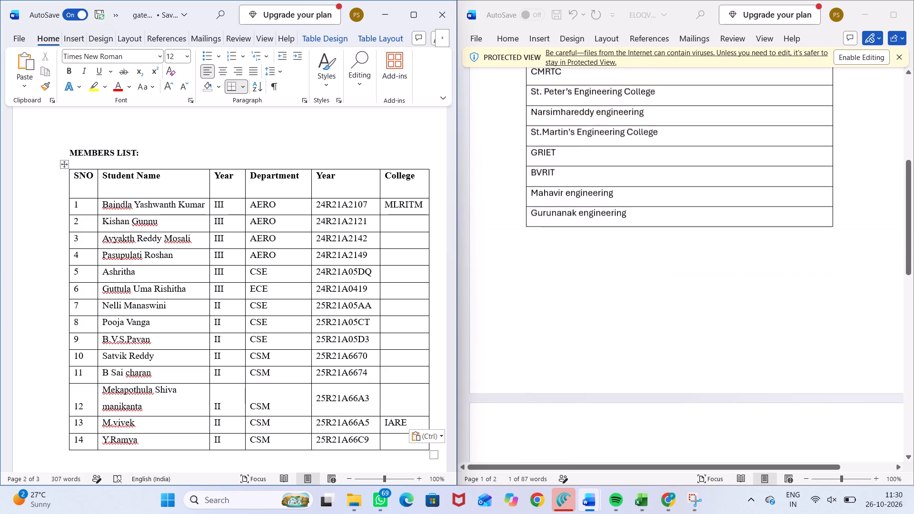
scroll(642, 368, "up", 1)
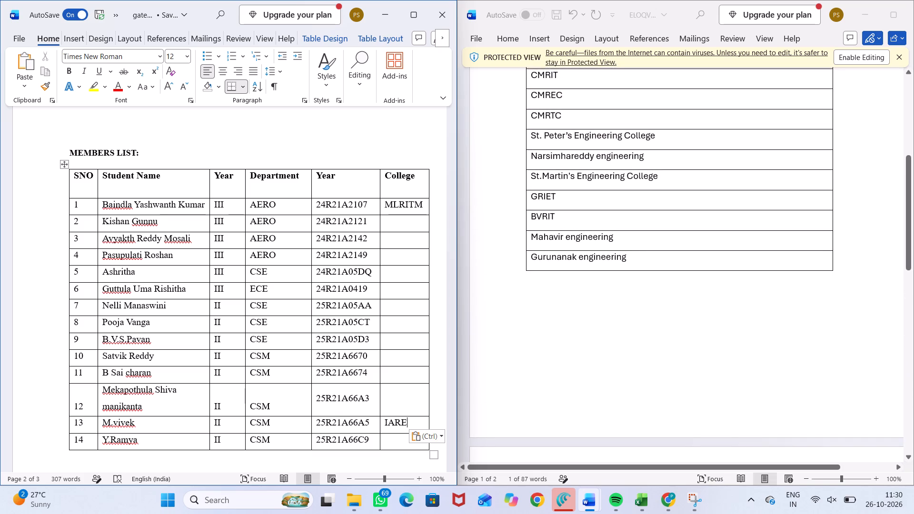
scroll(642, 368, "up", 3)
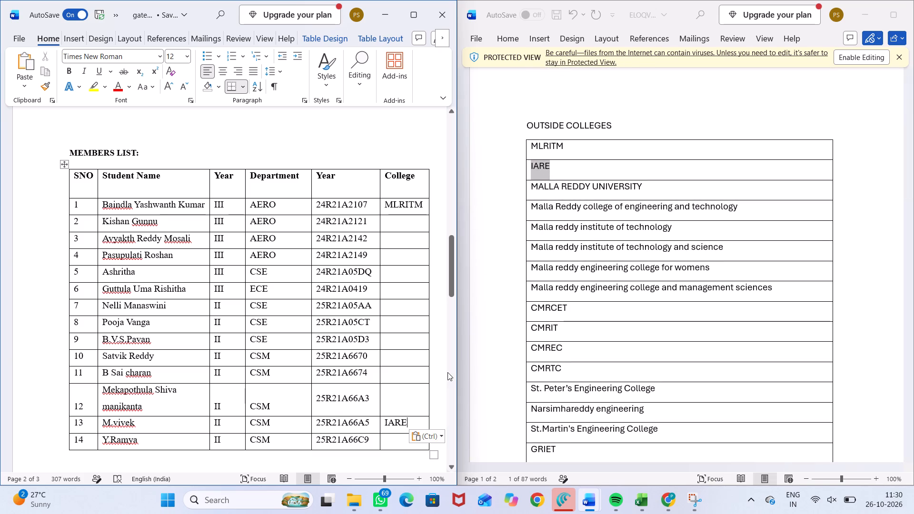
left_click(389, 294)
key("ctrl+v")
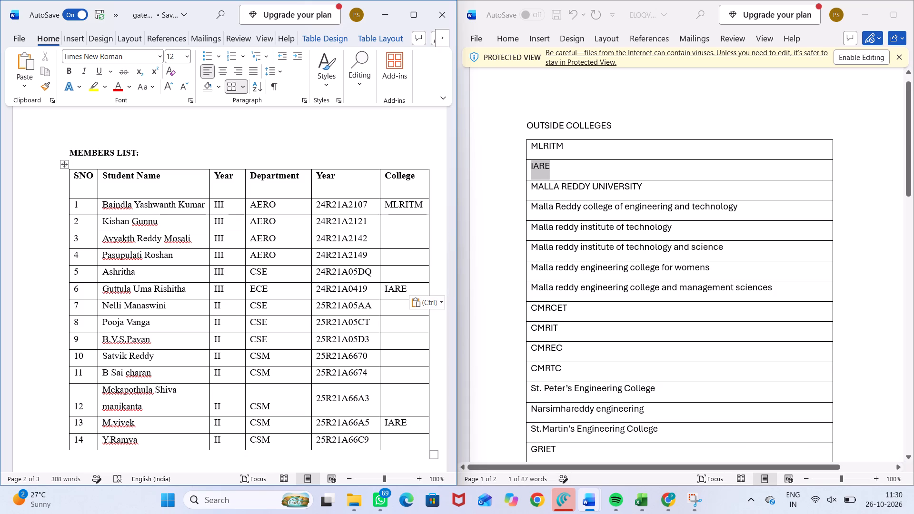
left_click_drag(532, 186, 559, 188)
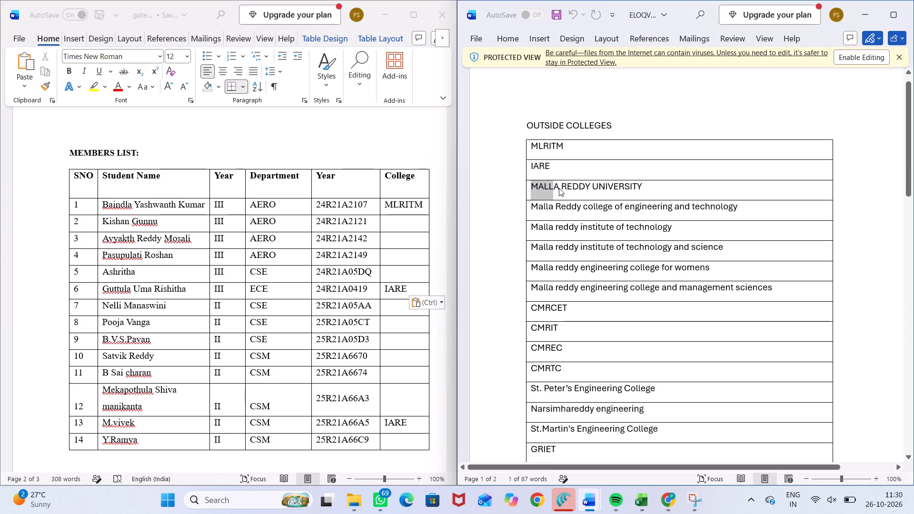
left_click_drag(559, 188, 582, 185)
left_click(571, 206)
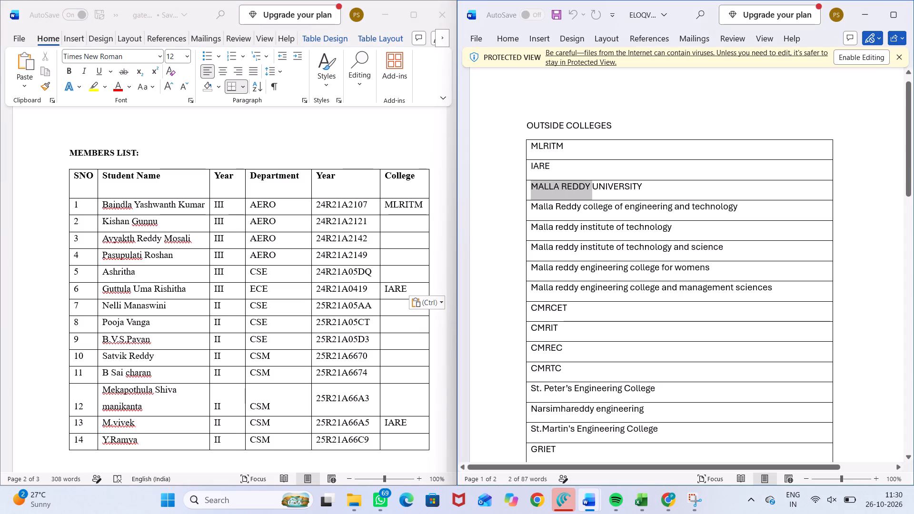
Copy "Malla Reddy" from the college of engineering and technology entry into the College cells of members 3 and 9, both in BATCH – 2.
left_click_drag(533, 205, 575, 208)
key("ctrl+c")
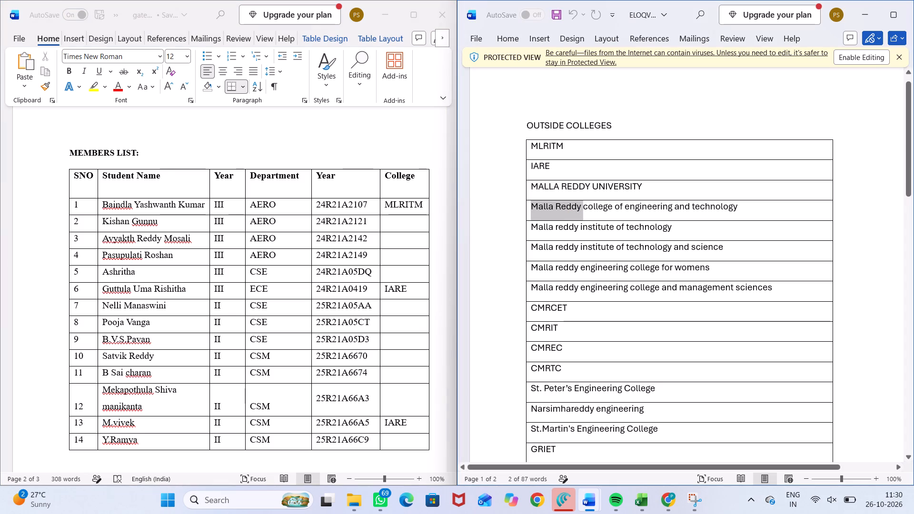
scroll(642, 322, "down", 5)
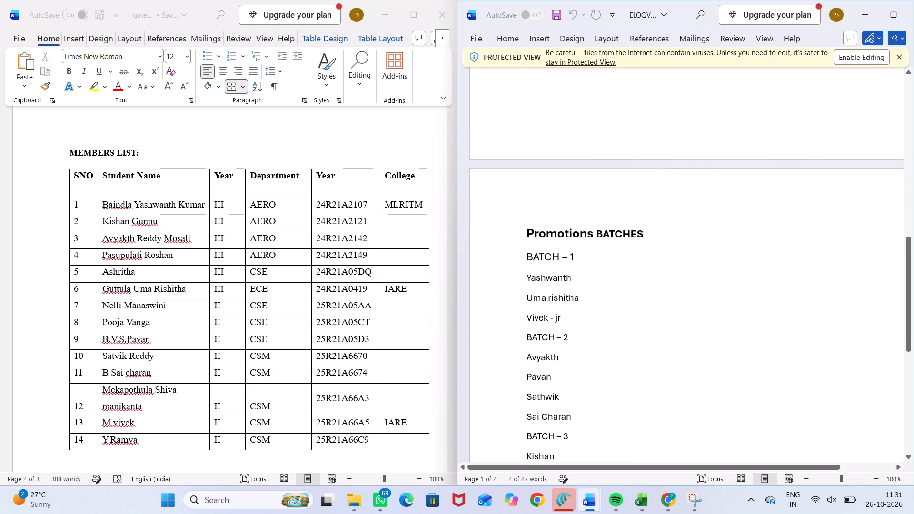
left_click(392, 240)
left_click(388, 240)
key("ctrl+v")
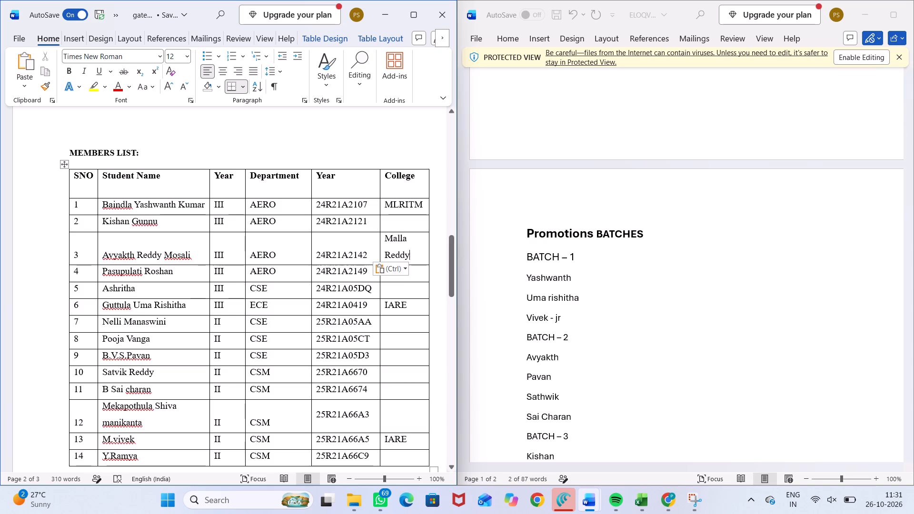
scroll(393, 369, "down", 2)
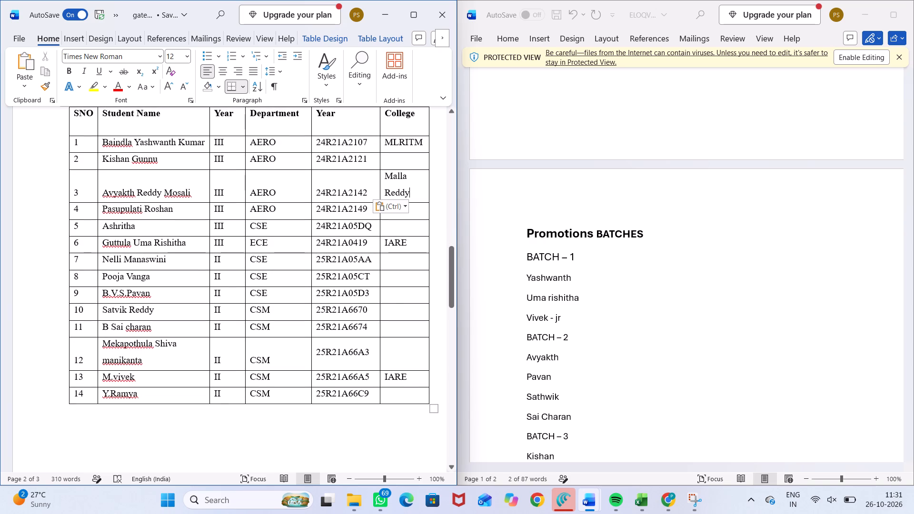
left_click(390, 295)
key("ctrl+v")
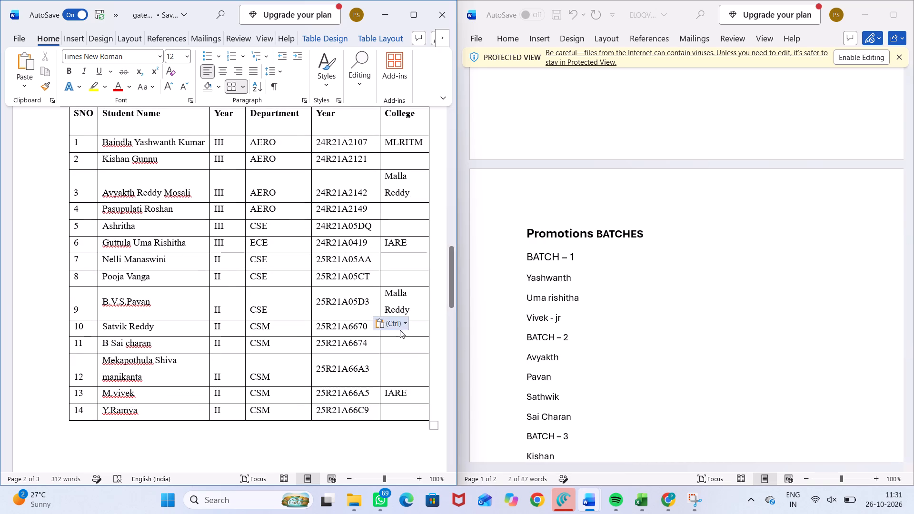
Paste "Malla Reddy" into the College cell of member 10 and remove the indent before the text.
left_click(414, 328)
left_click(414, 328)
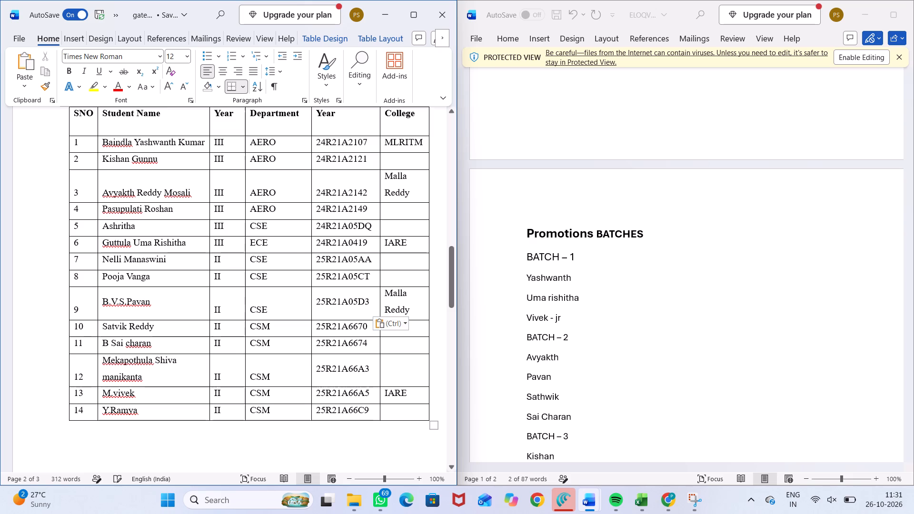
left_click(414, 328)
left_click(414, 328)
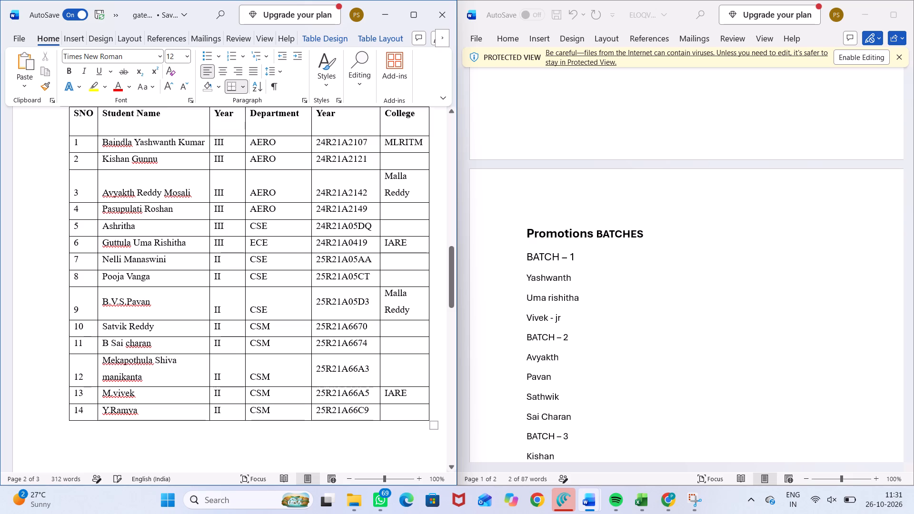
key("ctrl+v")
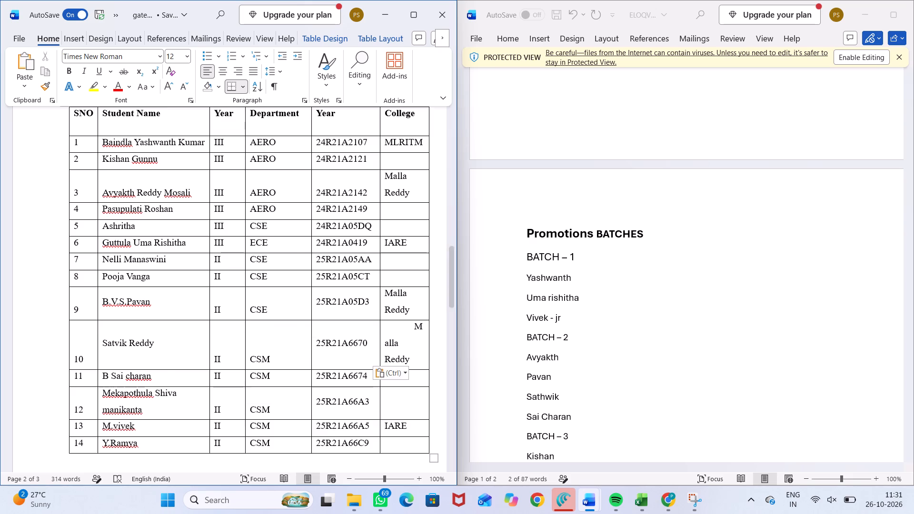
key("BackSpace")
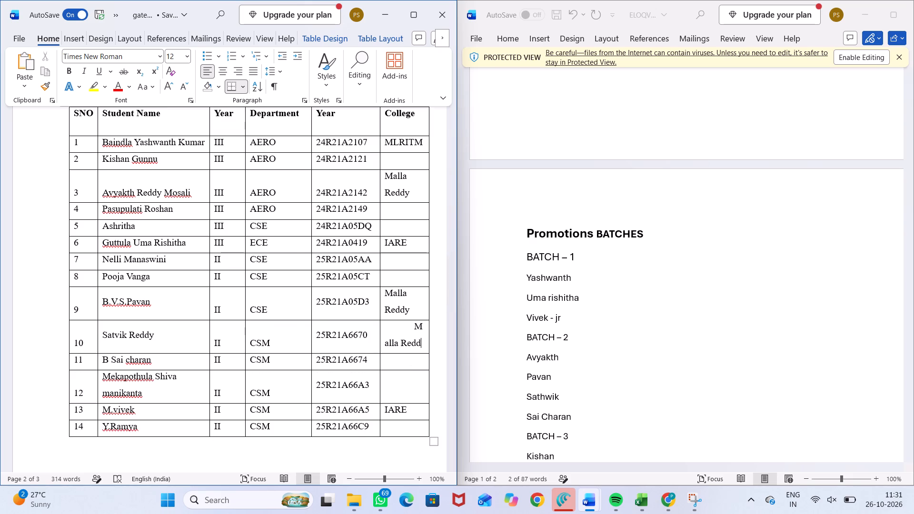
key("y")
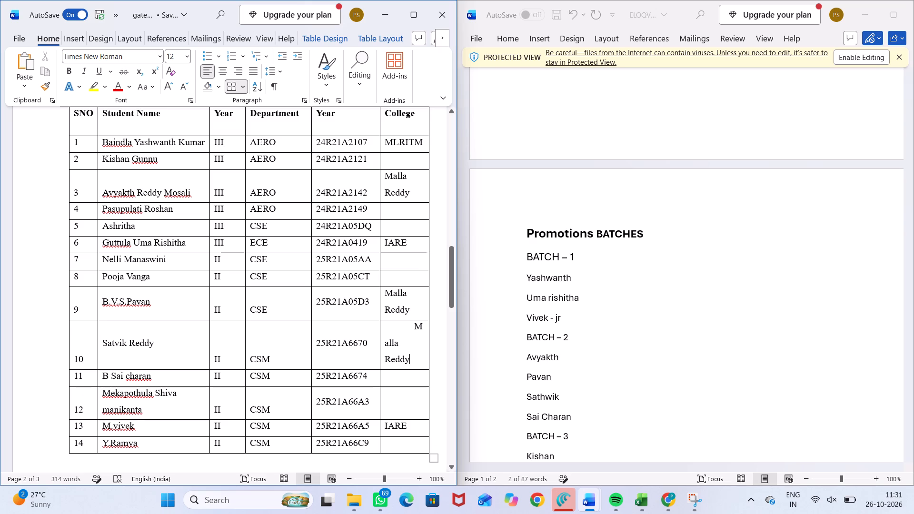
left_click(414, 328)
key("BackSpace")
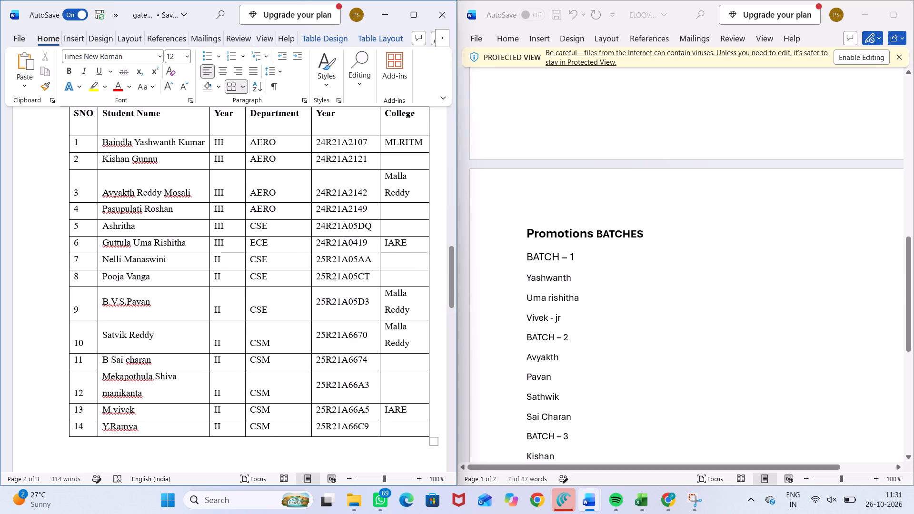
Paste "Malla Reddy" into the College cell of member 11, the remaining BATCH – 2 member.
scroll(554, 361, "down", 1)
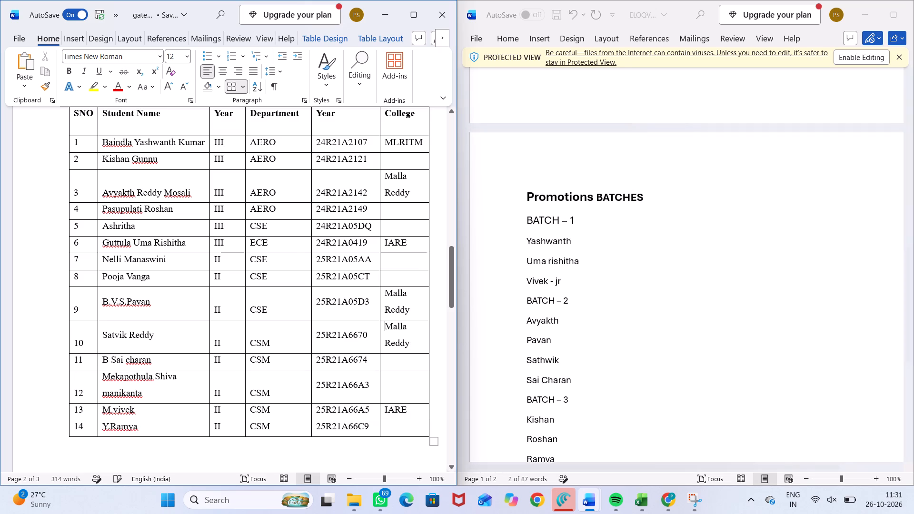
left_click(396, 358)
key("ctrl+v")
Check the BATCH – 3 members in the reference document and copy "CMR" from the CMRCET entry for their College cells.
scroll(588, 325, "down", 2)
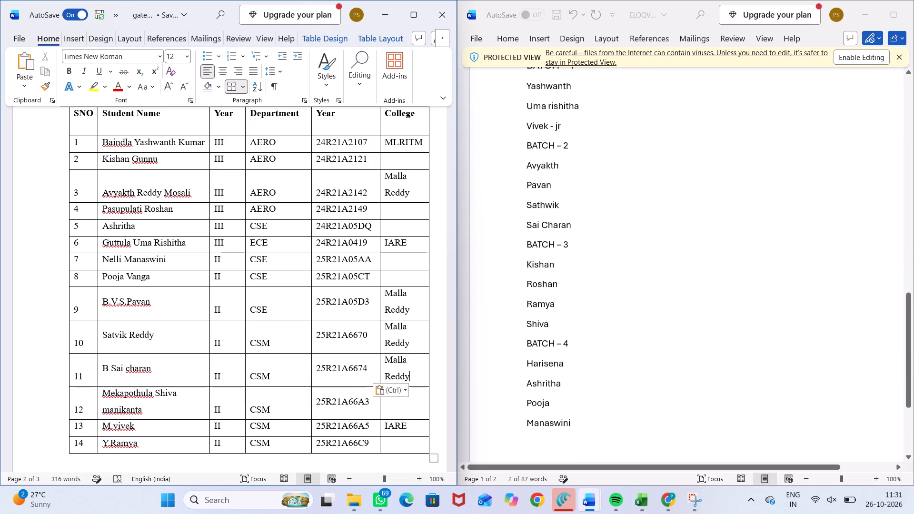
scroll(588, 325, "up", 2)
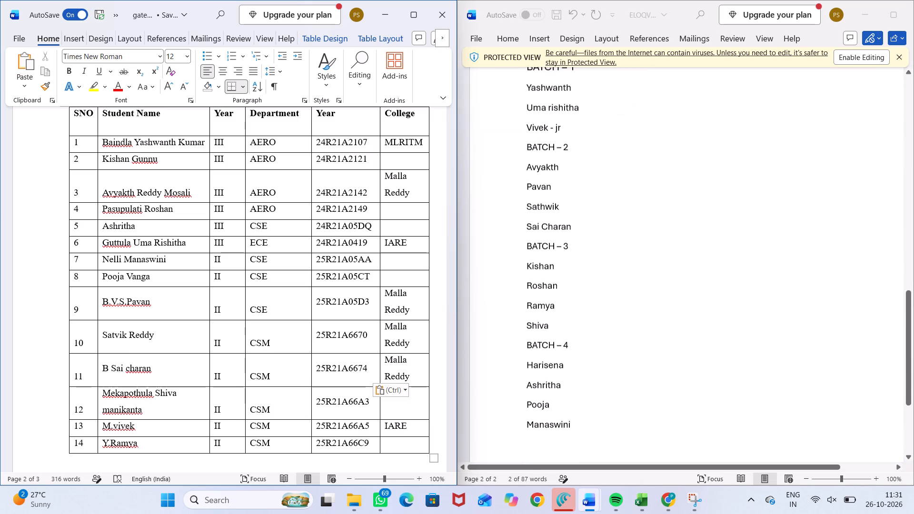
scroll(588, 325, "up", 5)
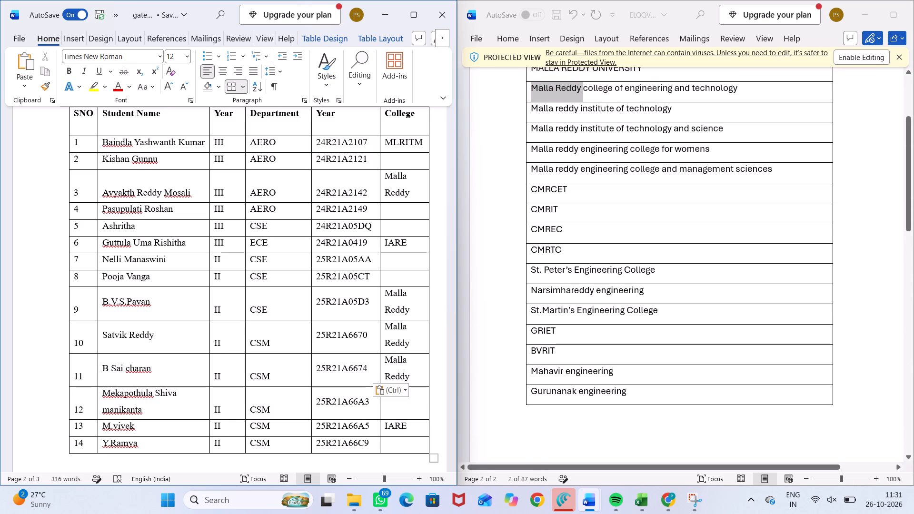
left_click_drag(532, 187, 551, 188)
key("ctrl+c")
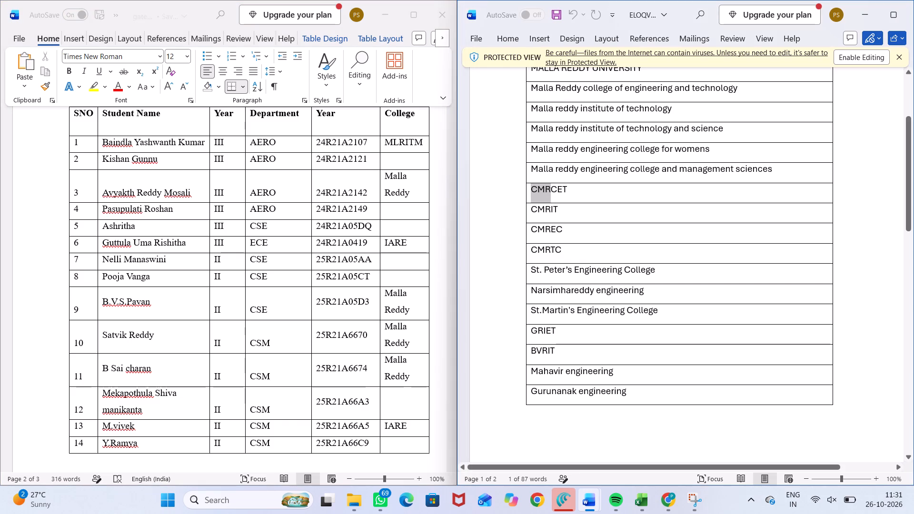
Paste "CMR" into the College cells of members 2, 4 and 14 in the members list table.
scroll(359, 245, "up", 1)
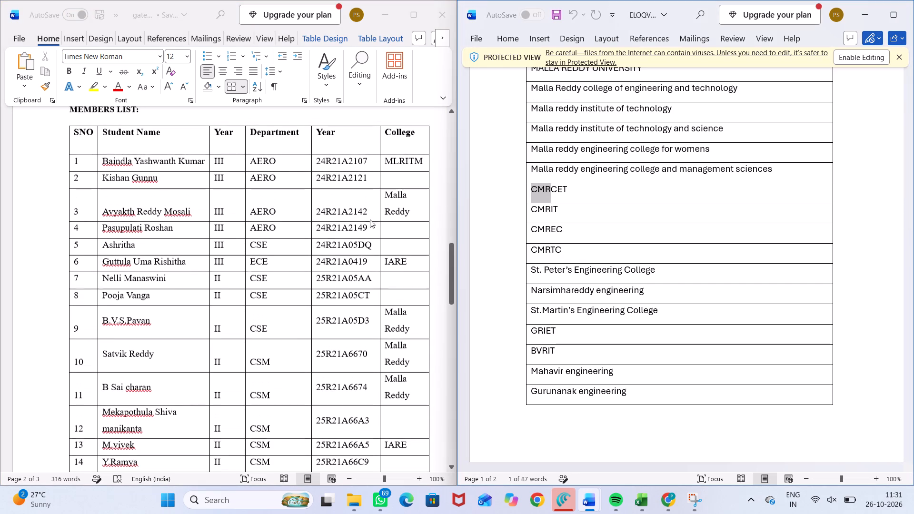
left_click(389, 183)
left_click(389, 178)
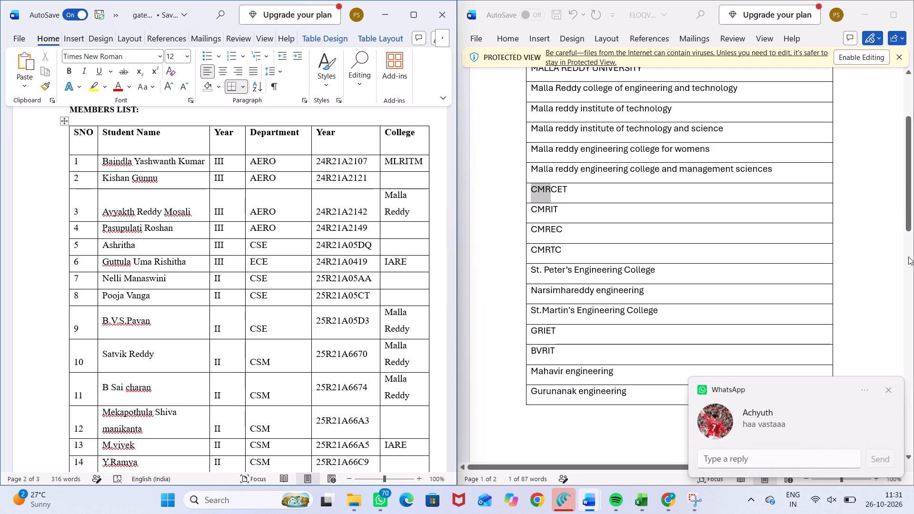
left_click(890, 392)
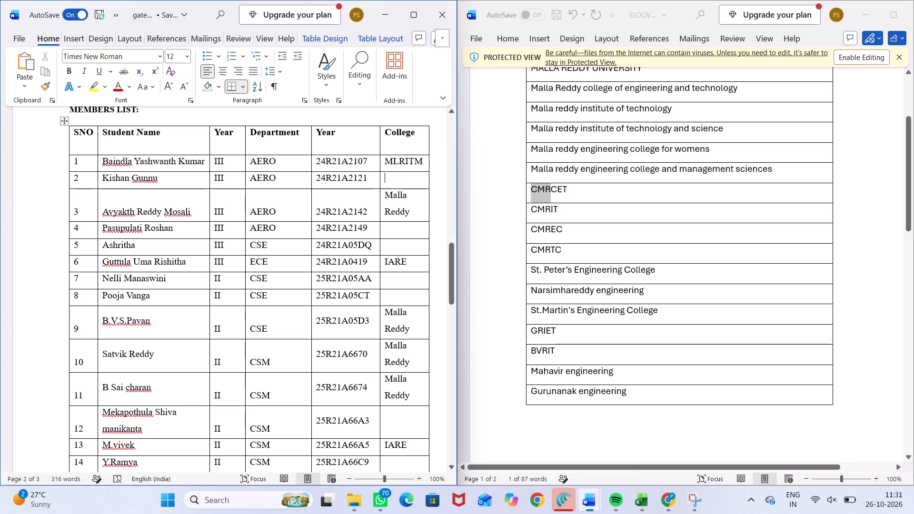
key("ctrl+v")
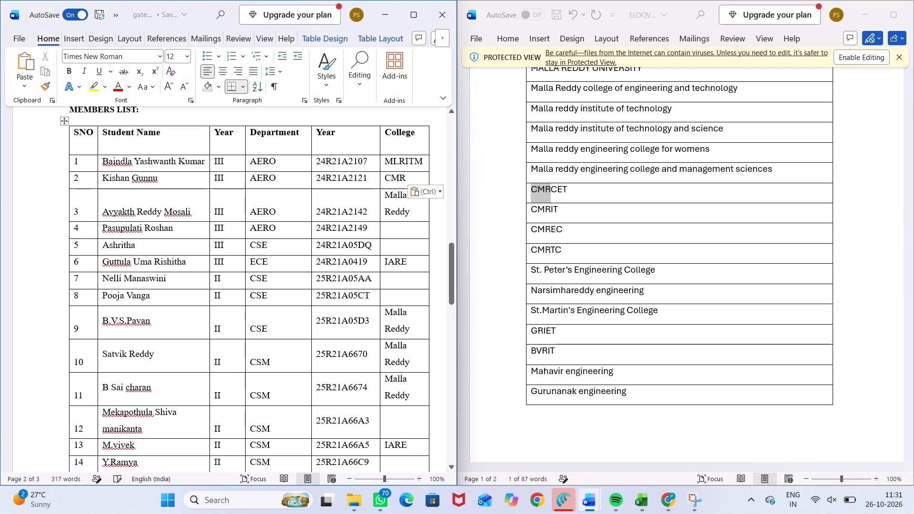
left_click(386, 227)
key("ctrl+v")
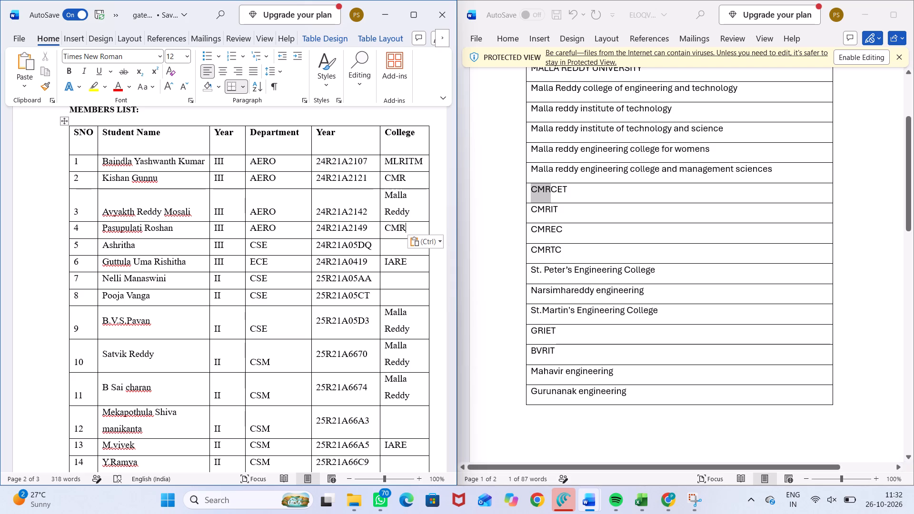
scroll(398, 403, "down", 1)
left_click(387, 367)
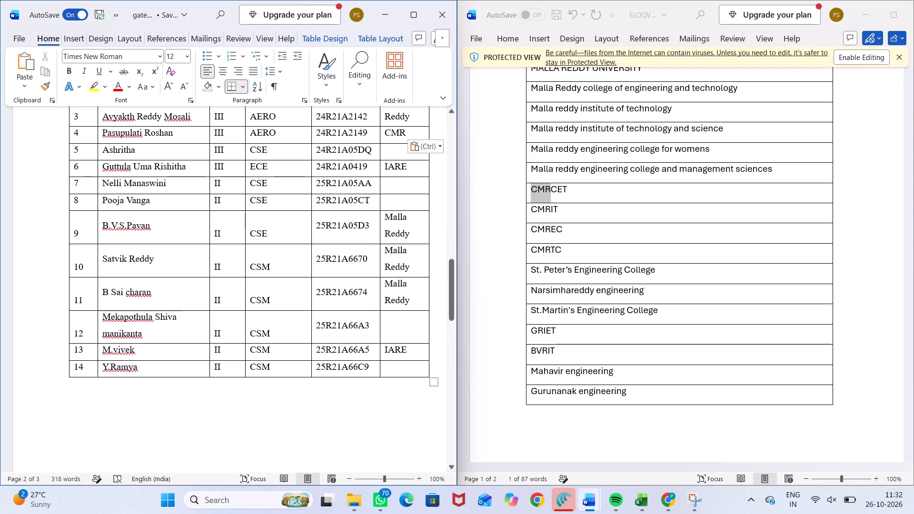
key("ctrl+v")
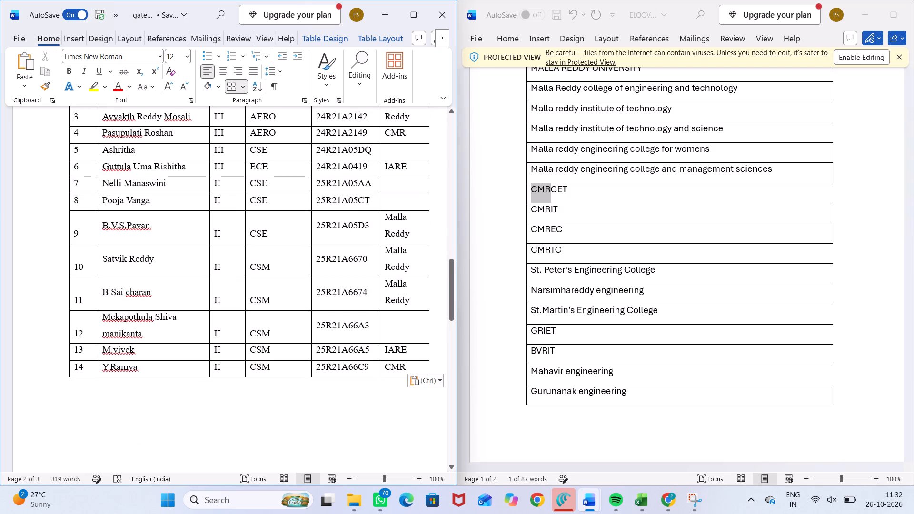
Review the members of the promotion batches and the entries of the outside colleges list in the reference document.
scroll(529, 401, "down", 1)
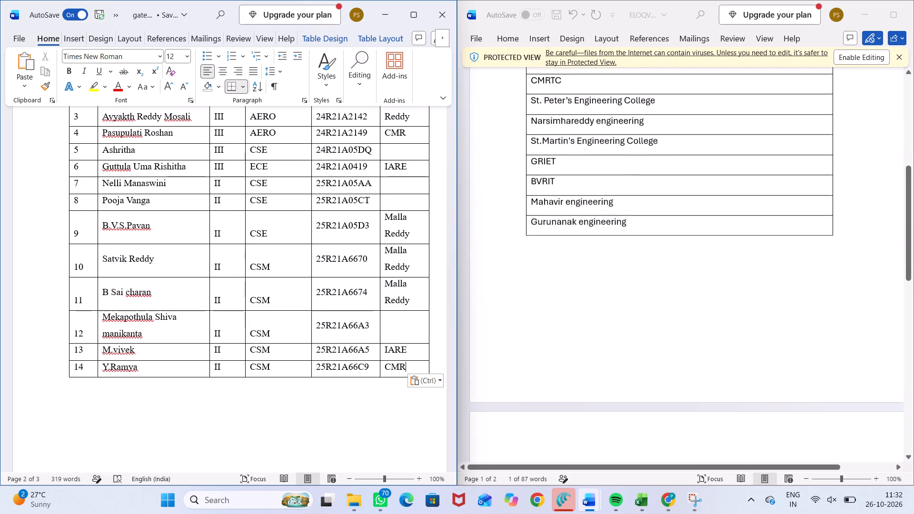
scroll(529, 401, "down", 2)
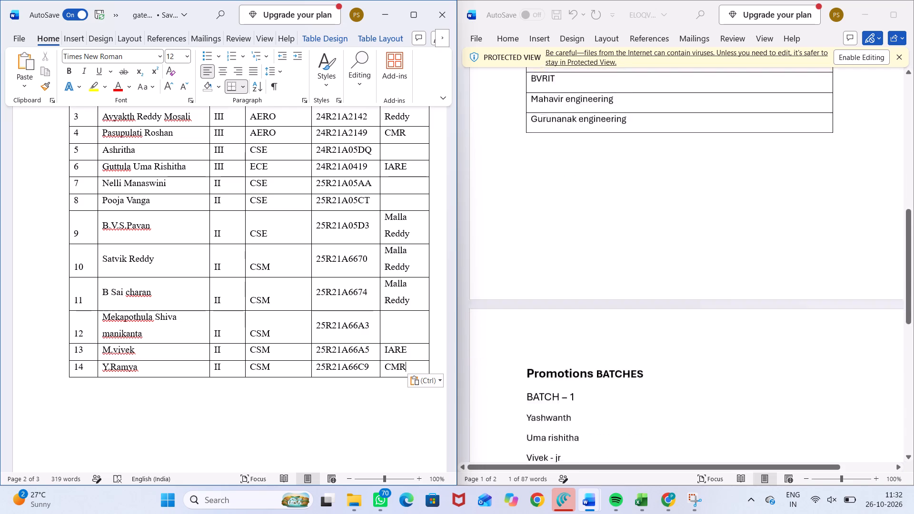
scroll(529, 401, "down", 2)
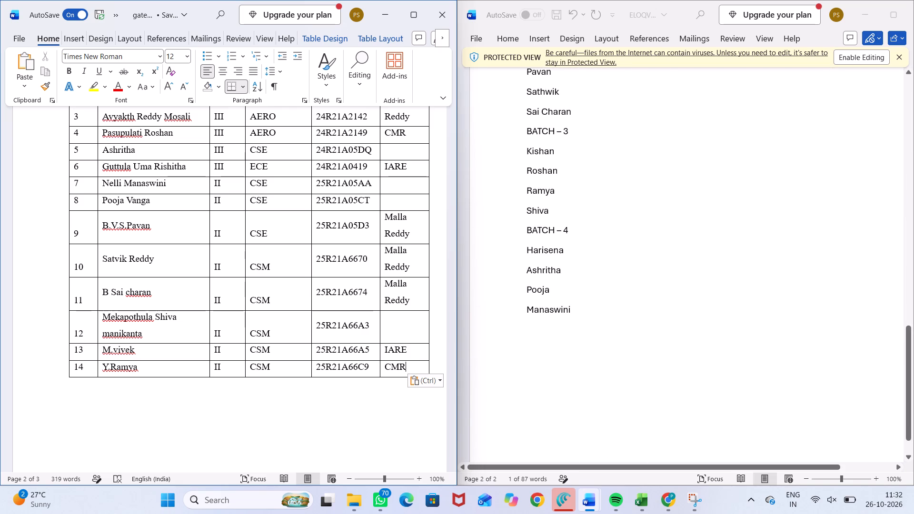
scroll(529, 401, "up", 2)
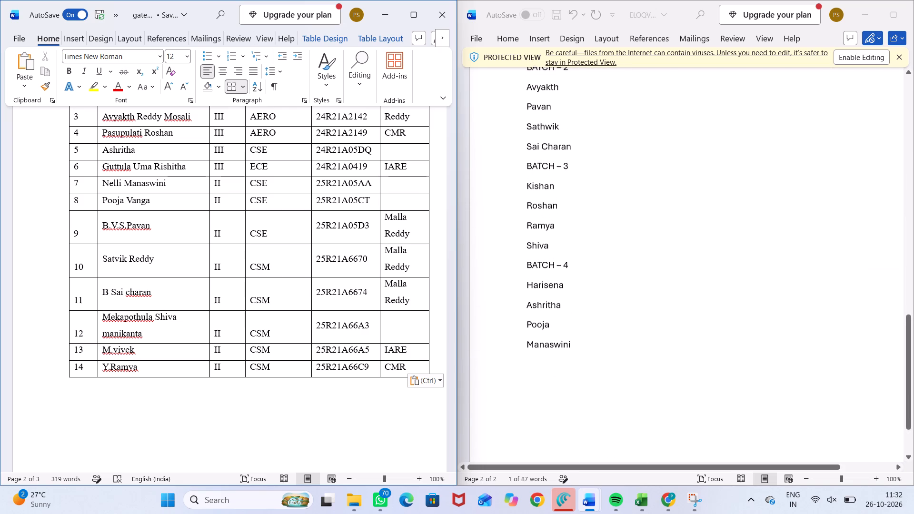
scroll(529, 401, "up", 2)
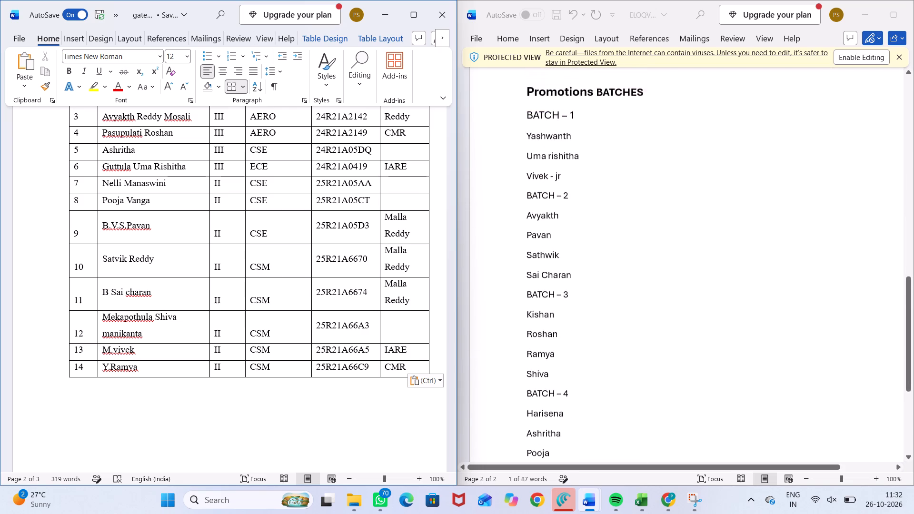
scroll(529, 401, "up", 2)
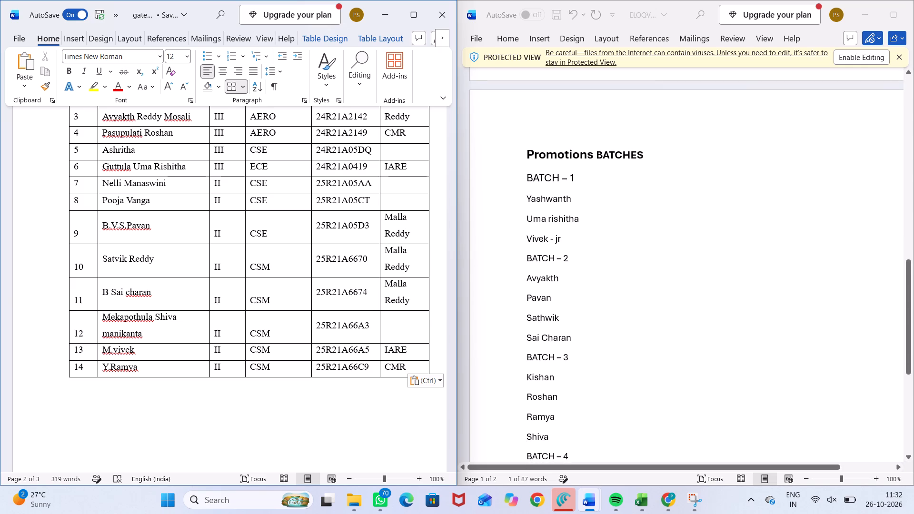
scroll(577, 388, "up", 1)
scroll(577, 388, "down", 2)
scroll(577, 388, "up", 2)
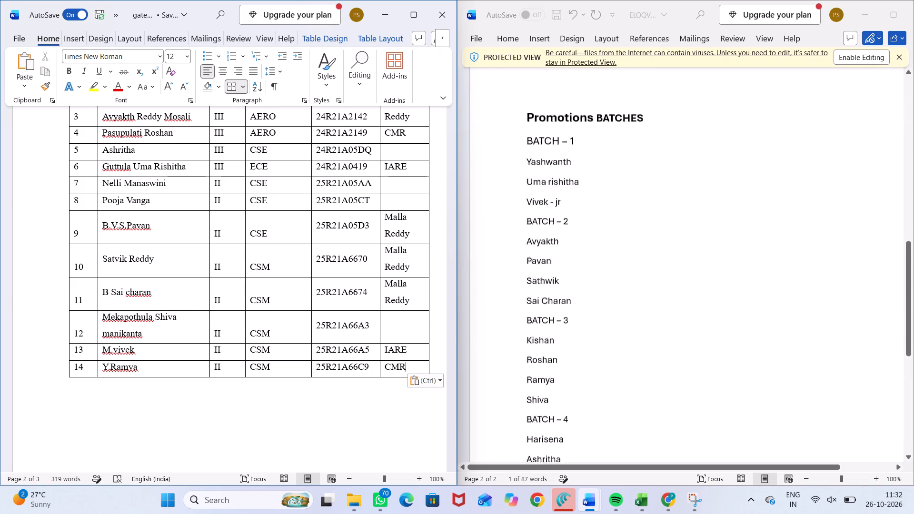
scroll(577, 388, "up", 4)
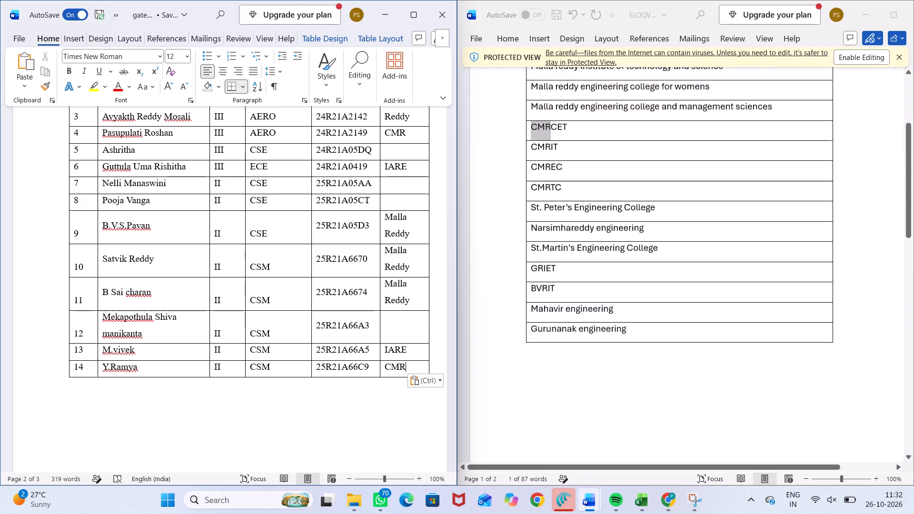
scroll(577, 388, "up", 1)
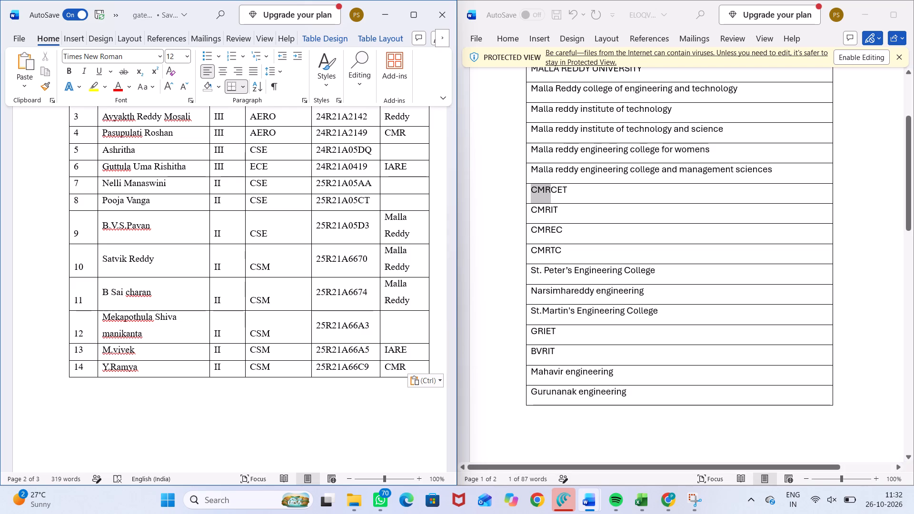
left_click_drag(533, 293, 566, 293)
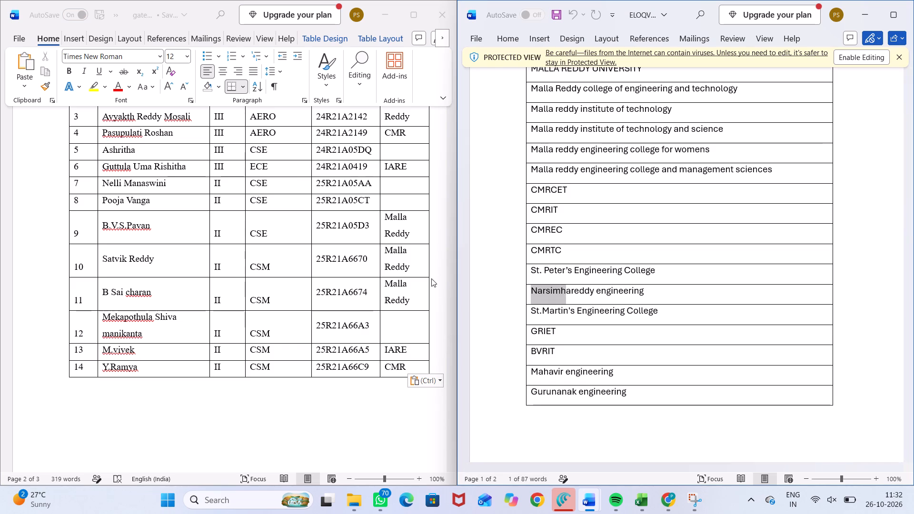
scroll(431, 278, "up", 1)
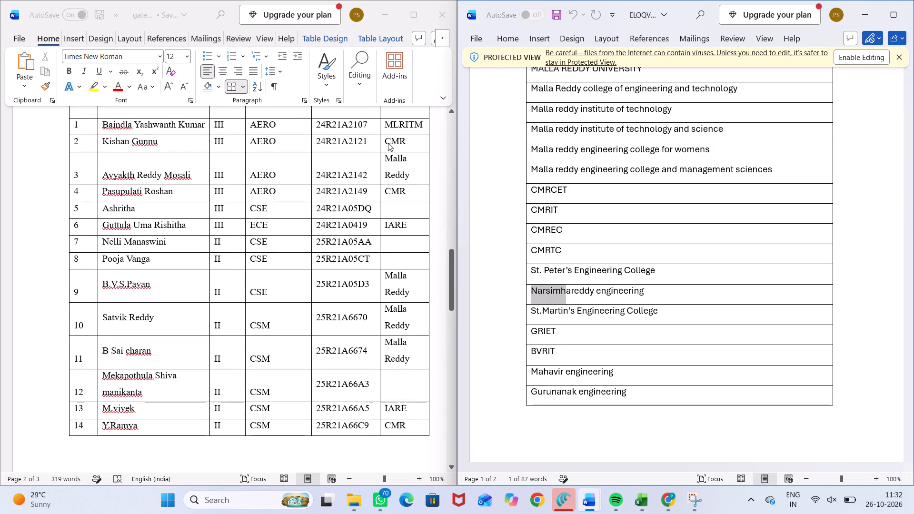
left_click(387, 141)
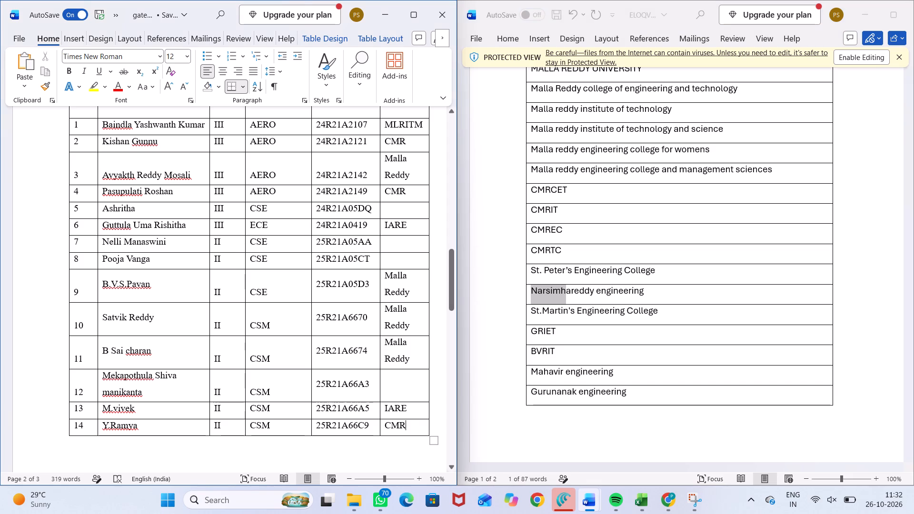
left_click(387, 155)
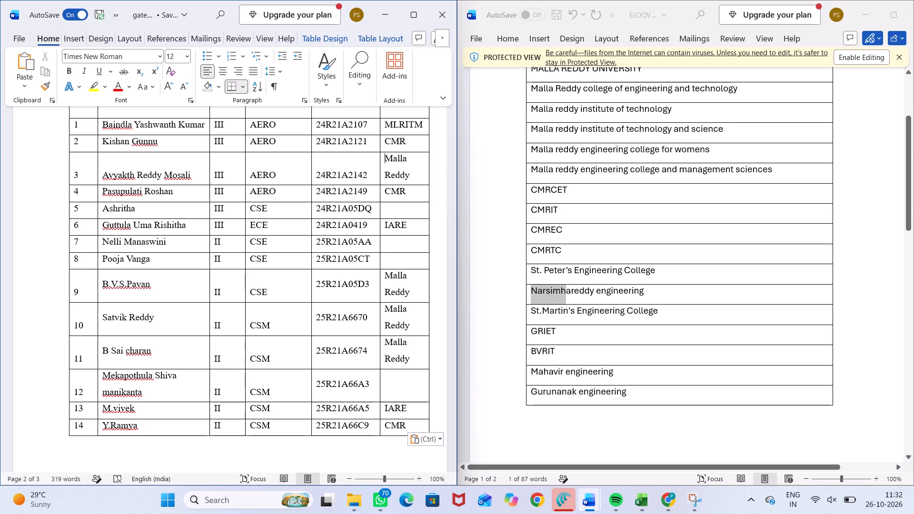
Replace the College entry of member 6 with "BVRIT" copied from the outside colleges list, leaving no remnant of the former text.
left_click_drag(529, 353, 557, 354)
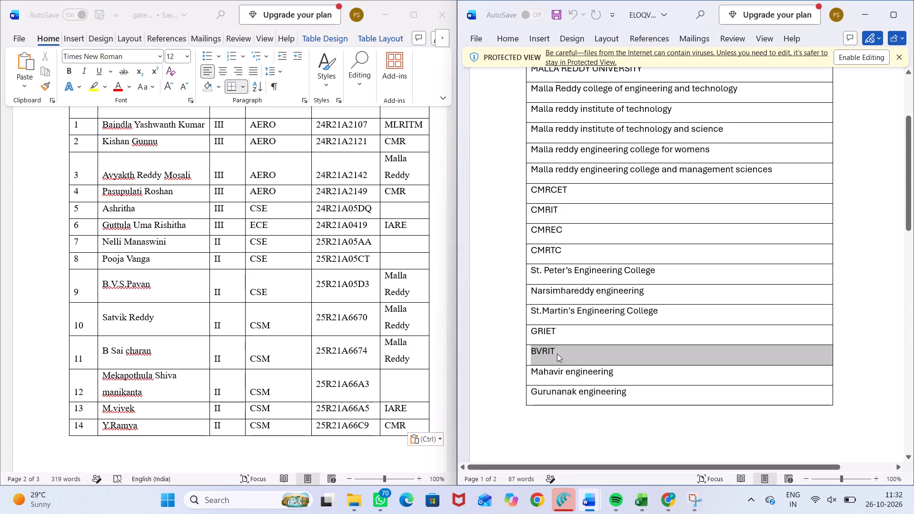
key("ctrl+c")
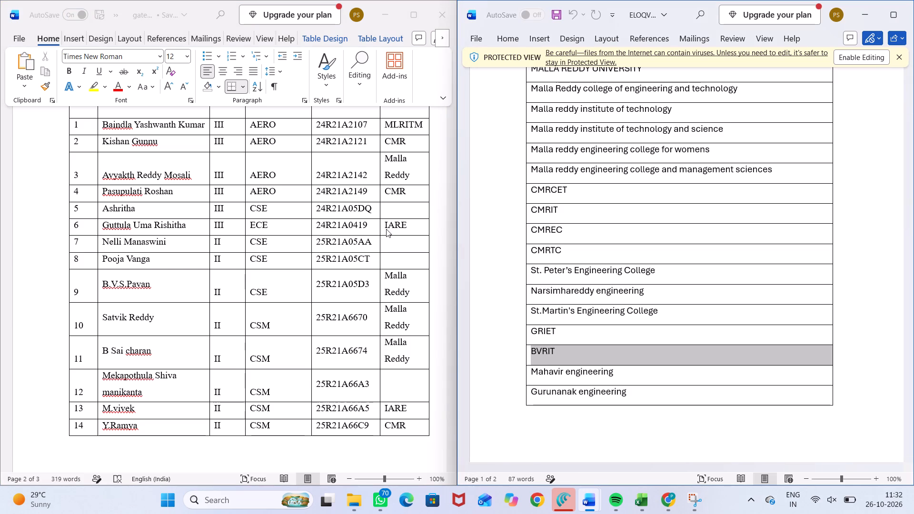
left_click(397, 228)
left_click_drag(407, 227, 387, 226)
key("ctrl+v")
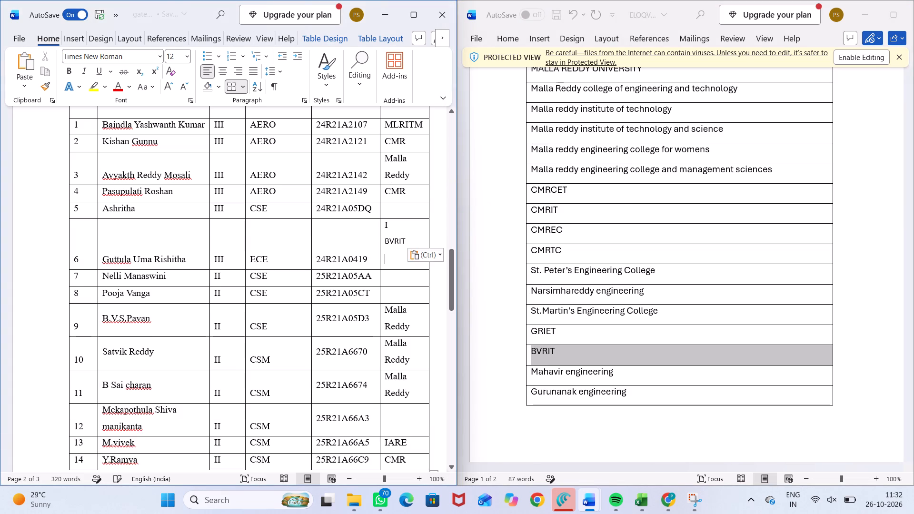
left_click(387, 226)
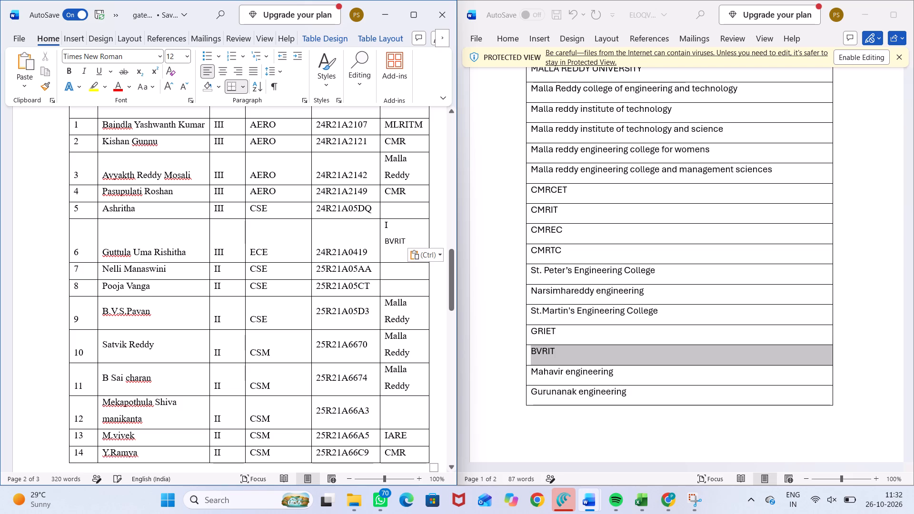
left_click_drag(385, 224, 413, 242)
key("ctrl+v")
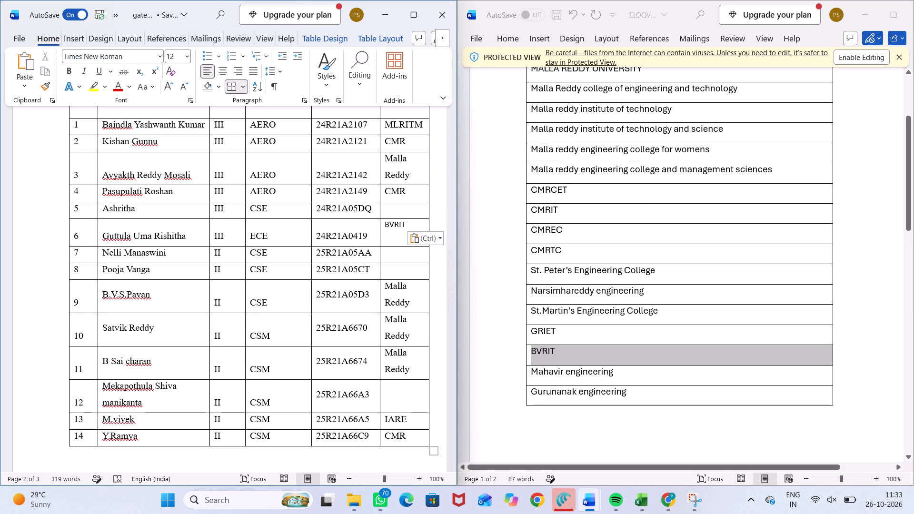
Copy "Mahavir engineering" from the outside colleges list into the College cell of member 7.
left_click_drag(531, 375, 555, 377)
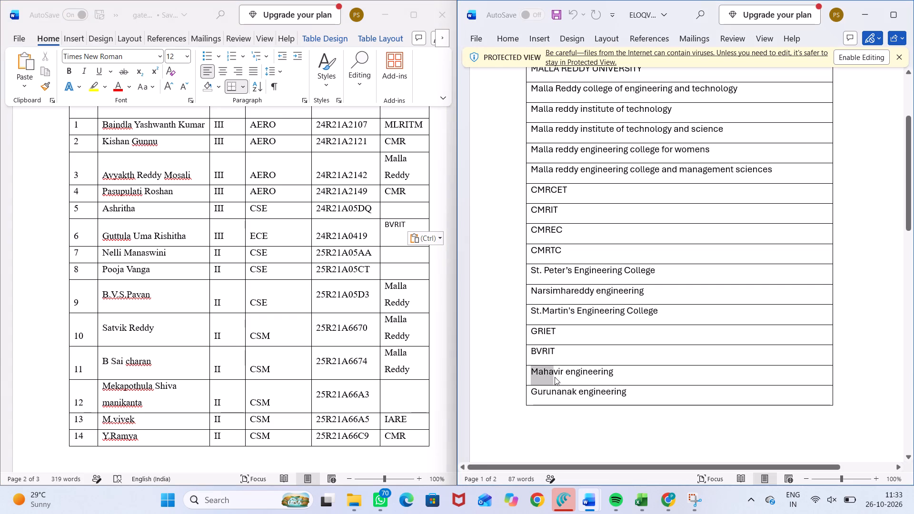
left_click_drag(555, 377, 596, 374)
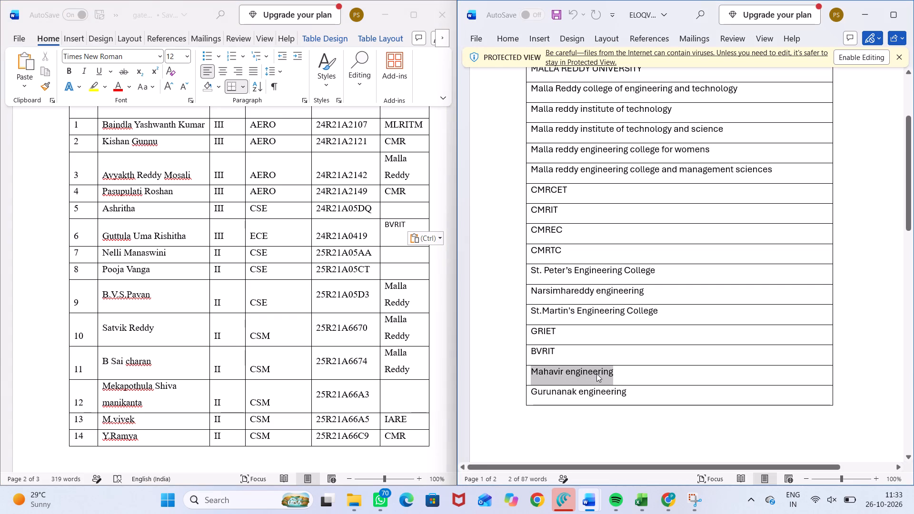
key("ctrl+c")
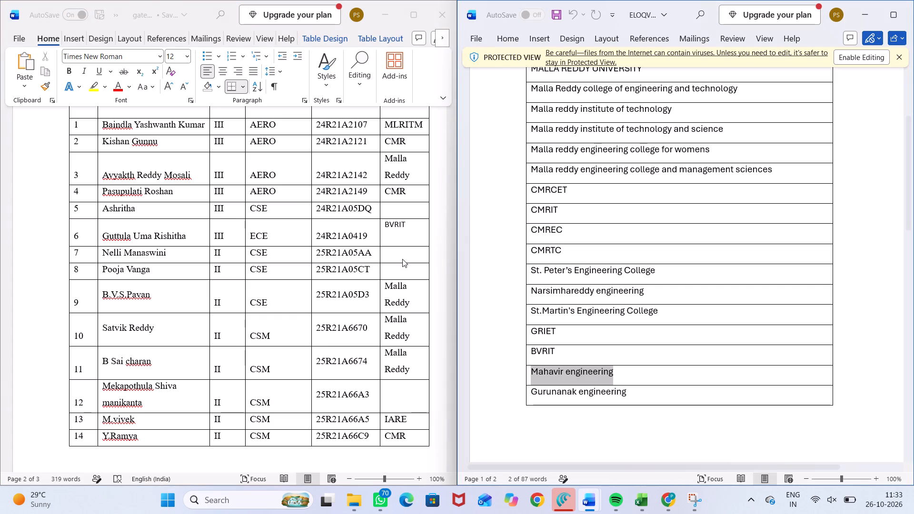
left_click(387, 254)
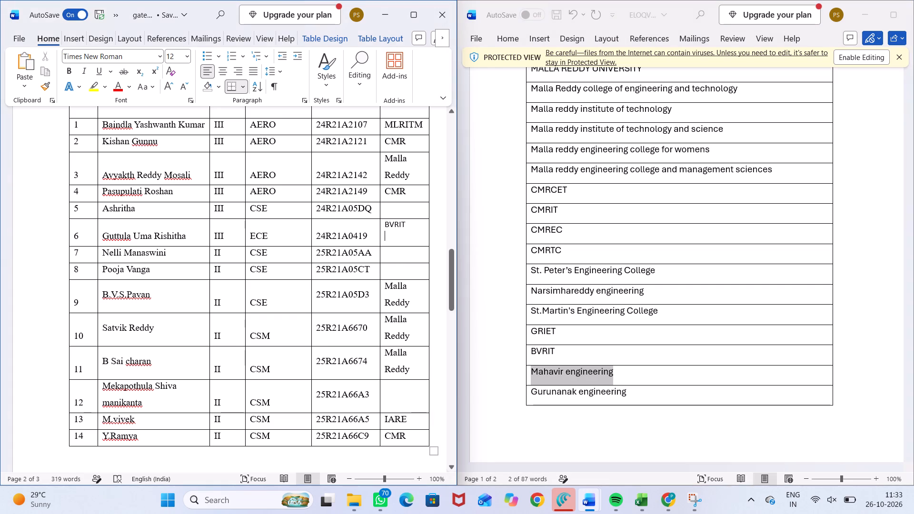
left_click(385, 254)
key("ctrl+v")
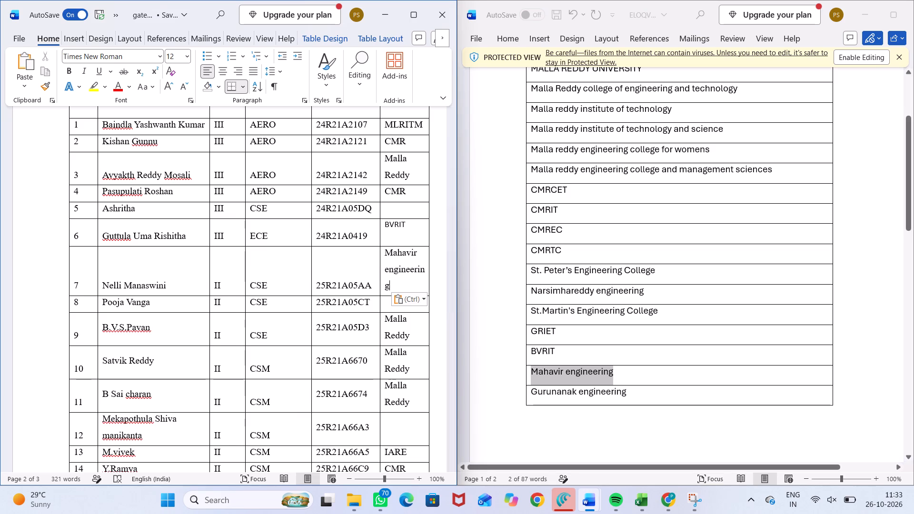
Copy "Narsimhareddy engineering" from the outside colleges list into the College cell of member 8.
scroll(560, 256, "up", 1)
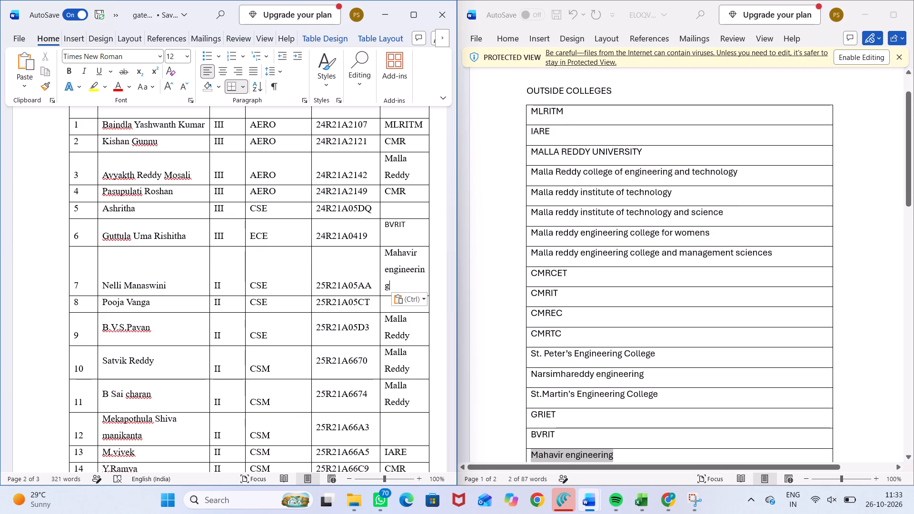
left_click_drag(532, 374, 595, 372)
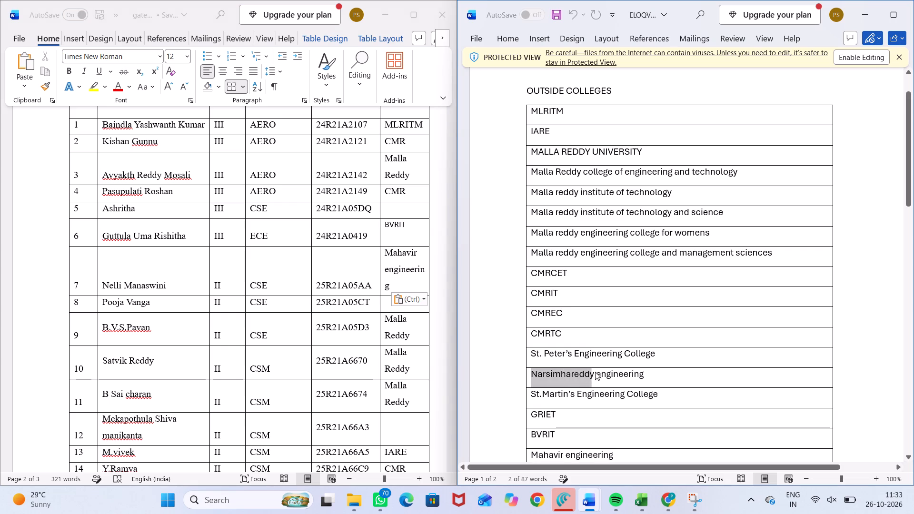
left_click_drag(595, 372, 637, 376)
key("ctrl+c")
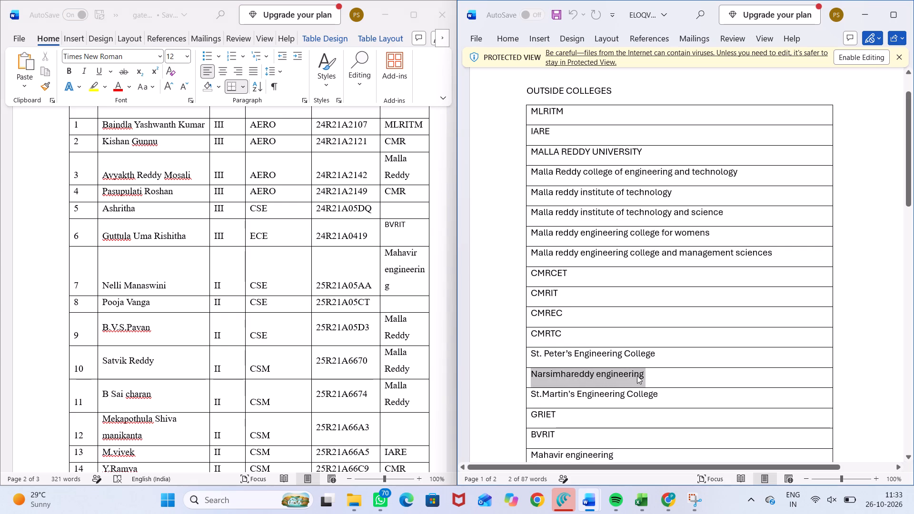
left_click(393, 304)
left_click(393, 304)
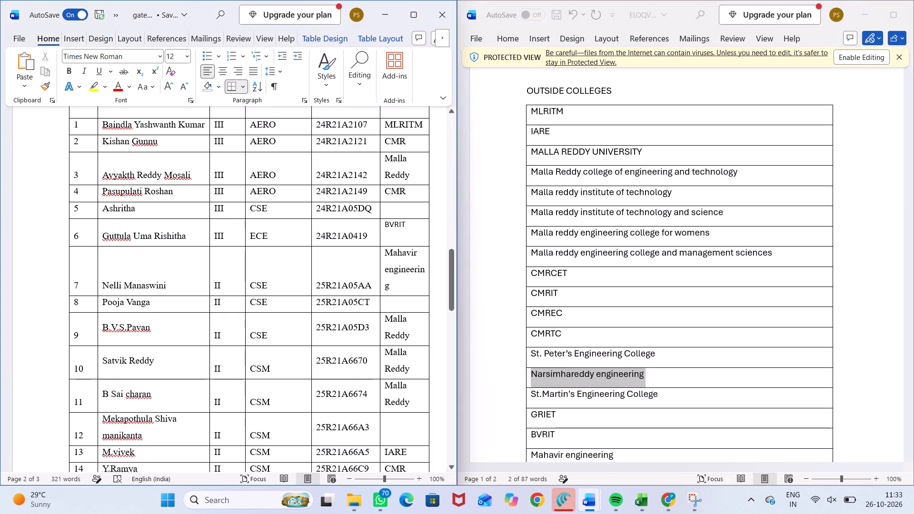
key("ctrl+v")
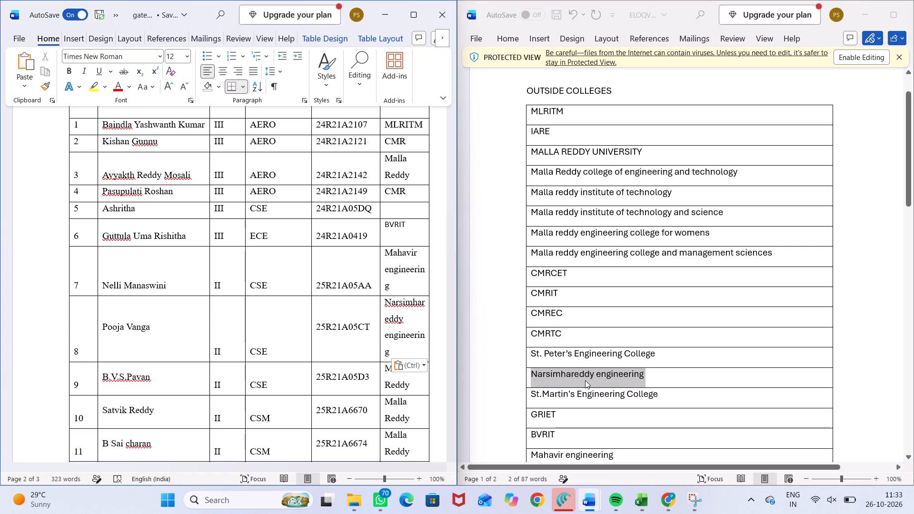
Copy "GRIET" from the outside colleges list into the empty College cell of member 5, undoing any misplaced paste.
scroll(585, 380, "down", 1)
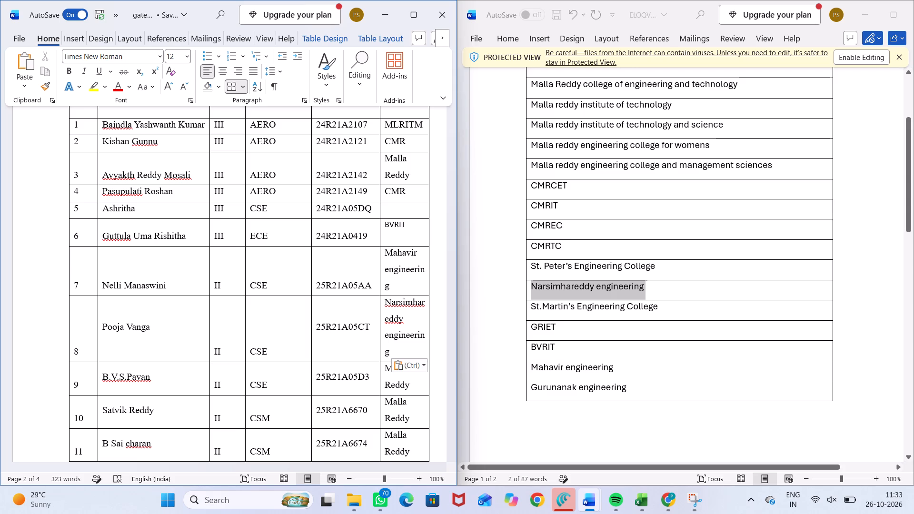
scroll(553, 348, "down", 1)
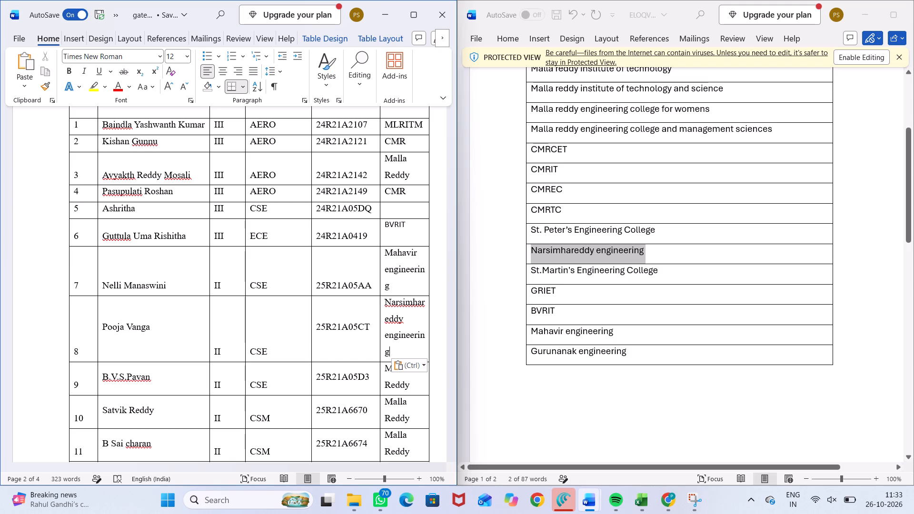
left_click_drag(531, 291, 559, 287)
key("ctrl+c")
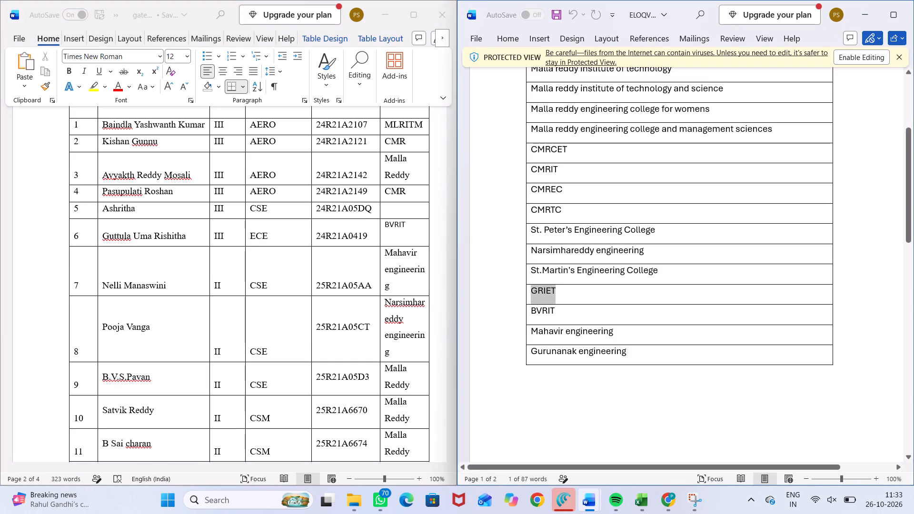
left_click(387, 209)
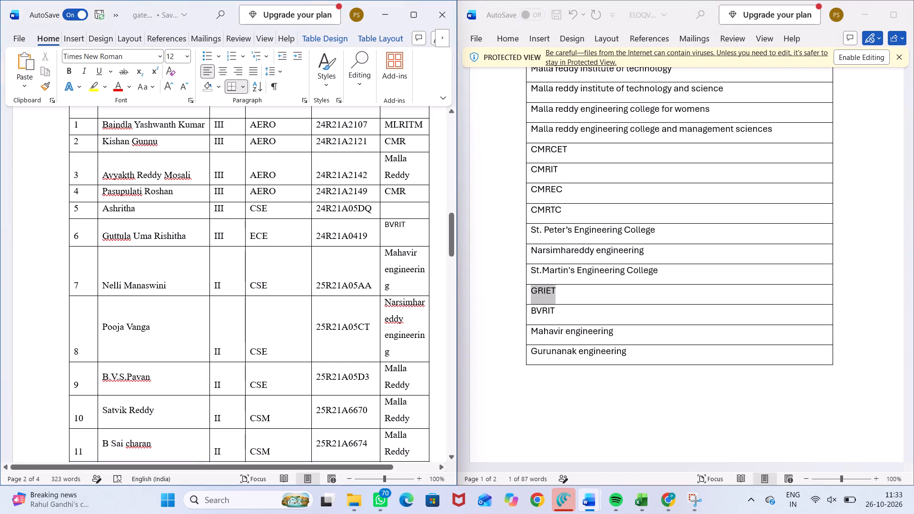
key("ctrl+v")
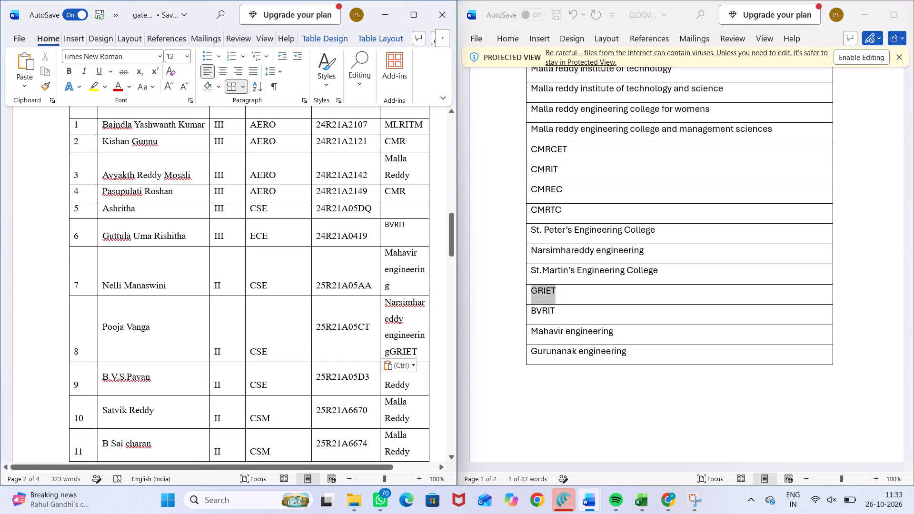
key("ctrl+z")
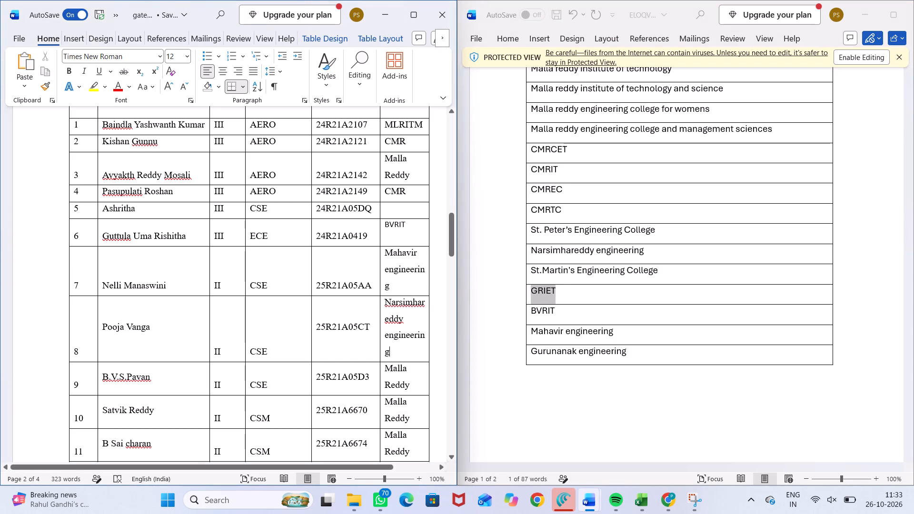
left_click(390, 210)
key("ctrl+v")
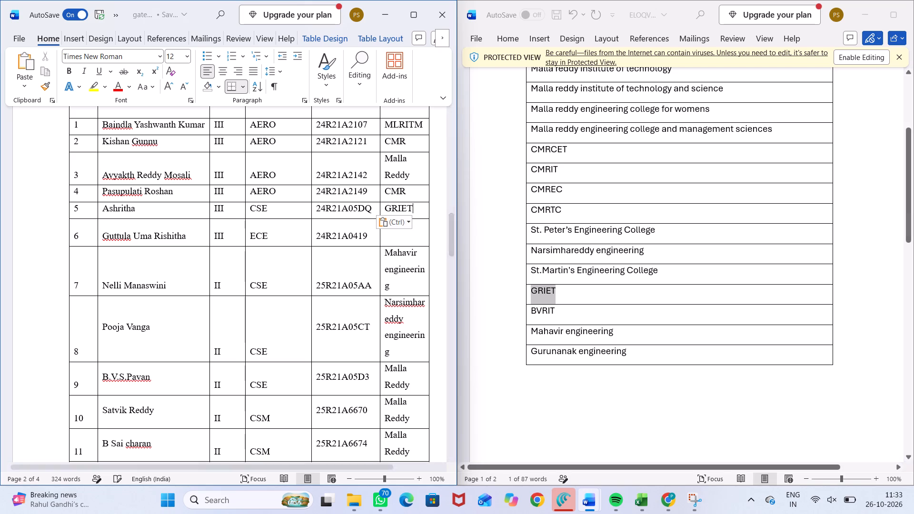
Copy "Gurunanak engineering" from the outside colleges list into the empty College cell of member 12.
left_click_drag(532, 350, 608, 356)
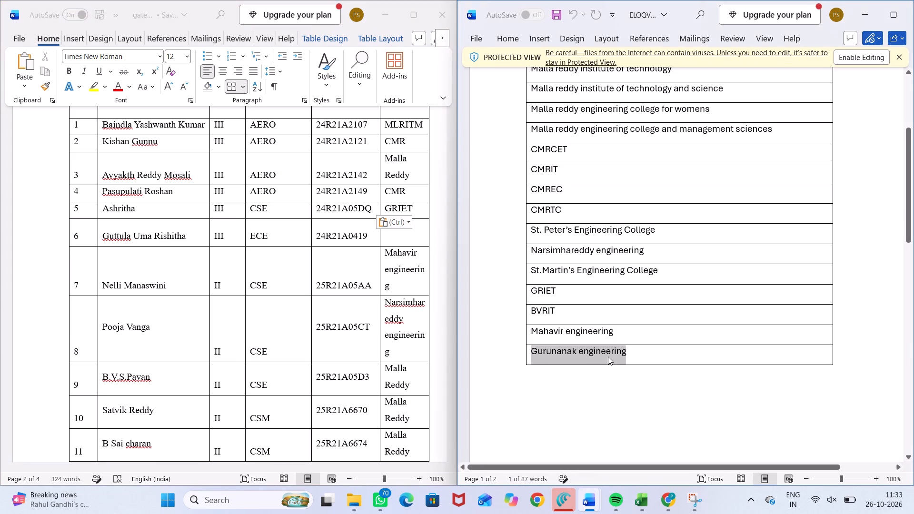
left_click_drag(608, 356, 625, 357)
key("ctrl+c")
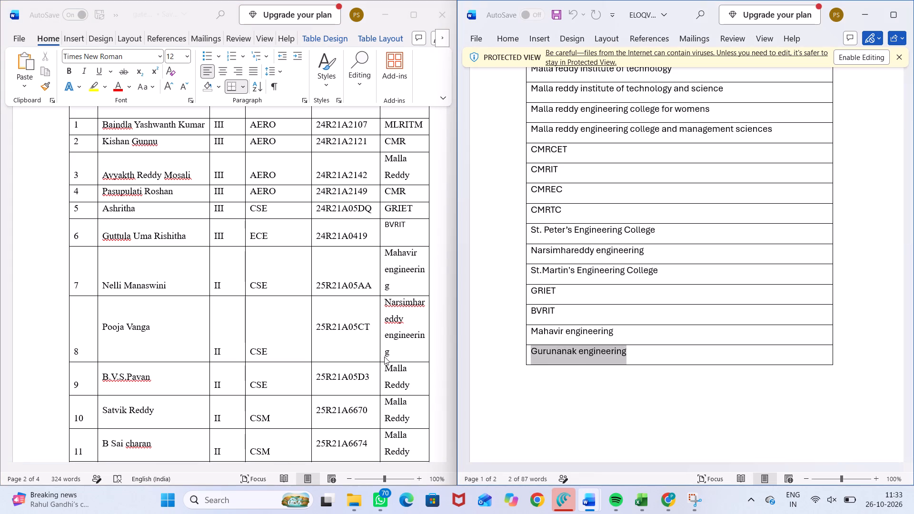
scroll(384, 356, "down", 1)
left_click(394, 376)
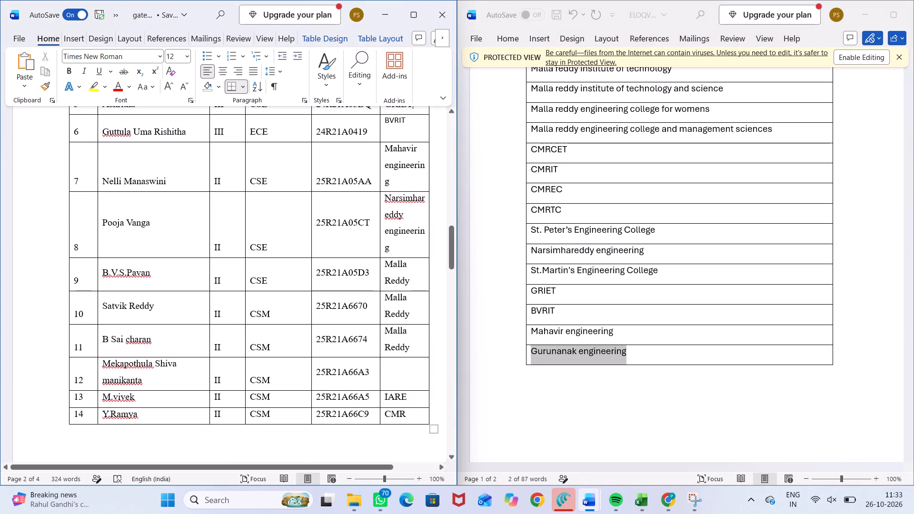
left_click(391, 371)
key("ctrl+v")
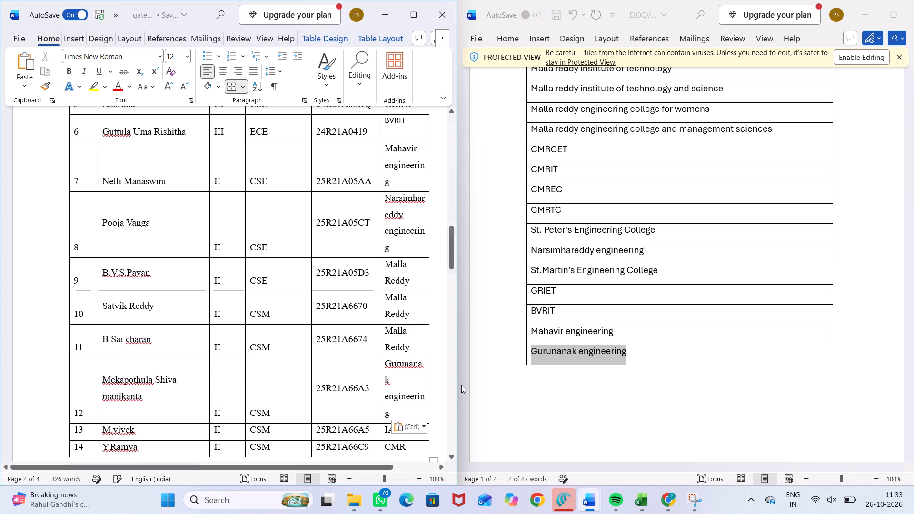
Replace the College entry of member 10 with "St. Peter's Engineering College" copied from the outside colleges list.
scroll(504, 386, "up", 1)
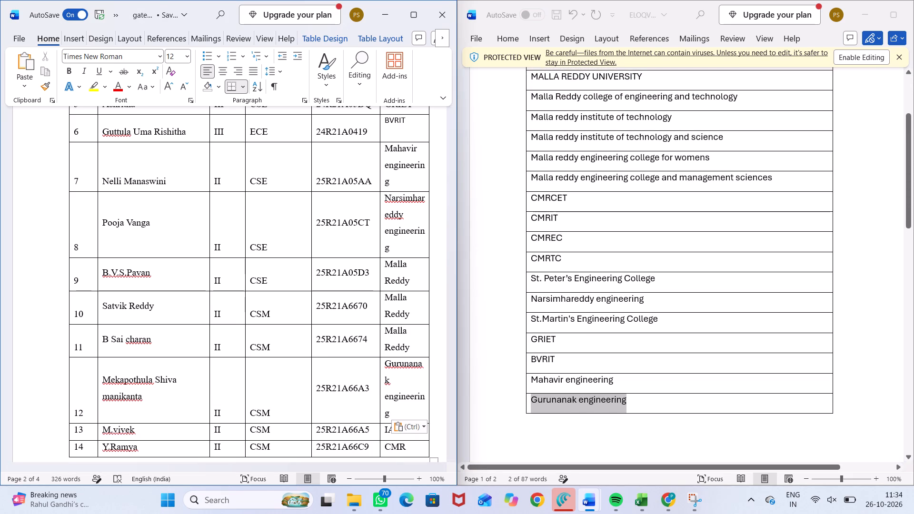
left_click_drag(531, 277, 647, 278)
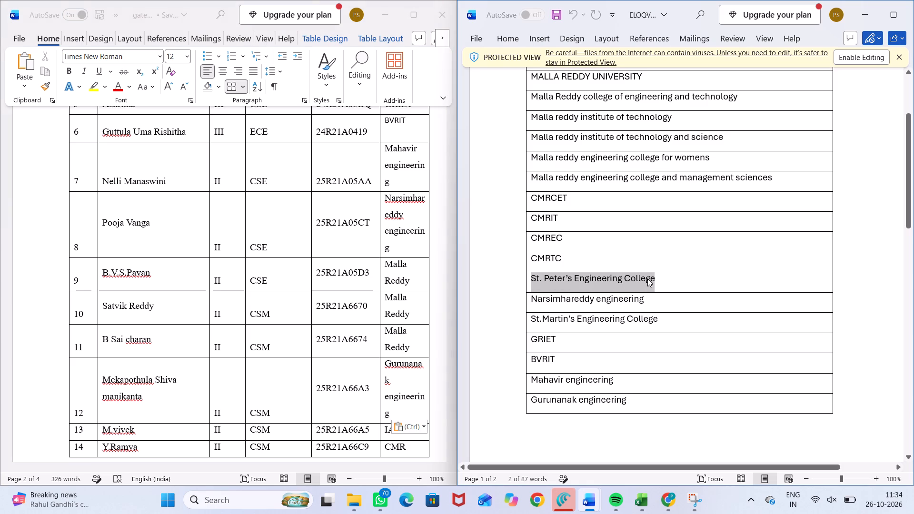
key("ctrl+c")
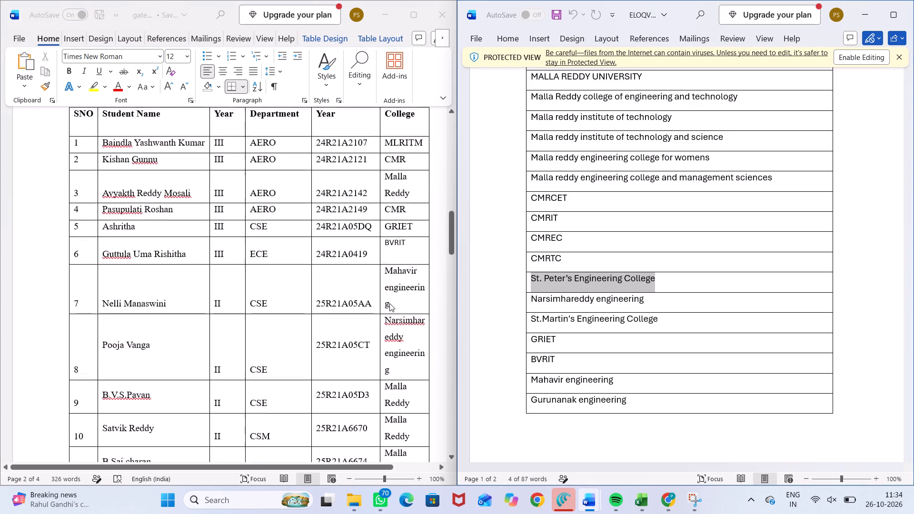
left_click(405, 420)
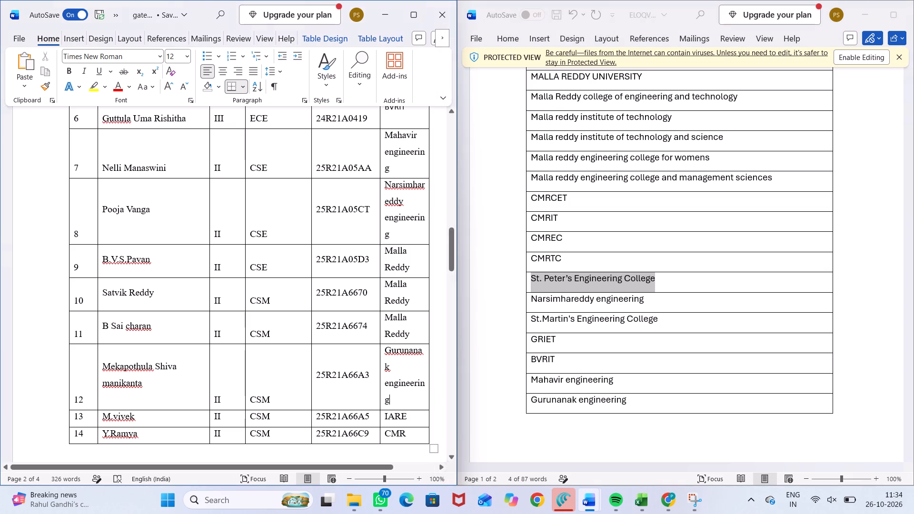
left_click_drag(408, 420, 387, 420)
left_click_drag(387, 420, 385, 419)
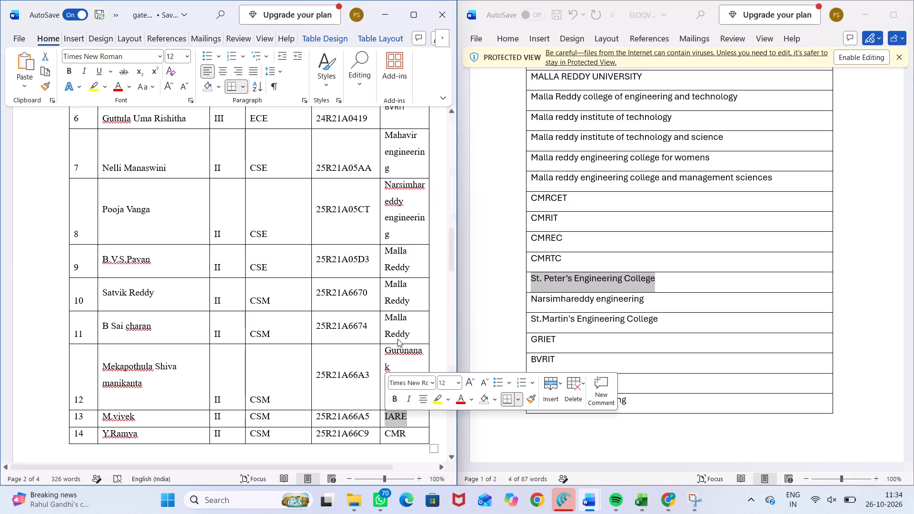
left_click_drag(410, 301, 406, 301)
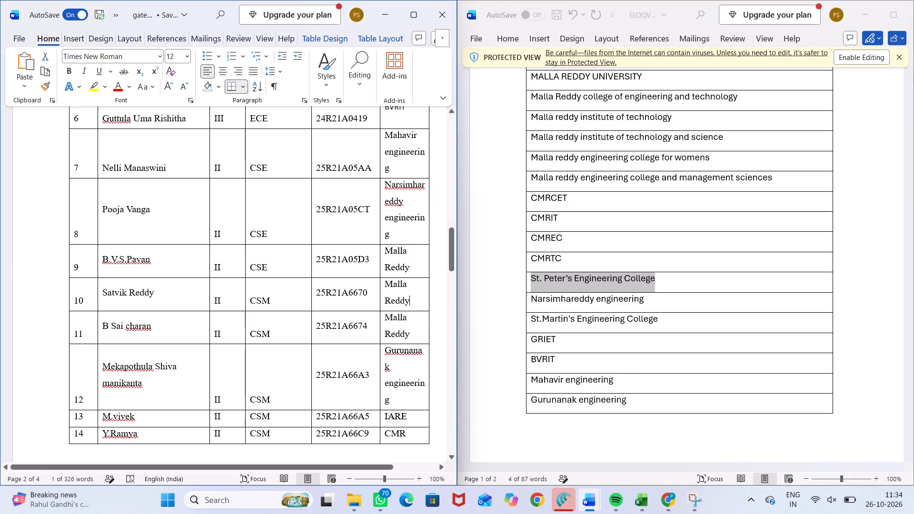
left_click_drag(406, 301, 383, 287)
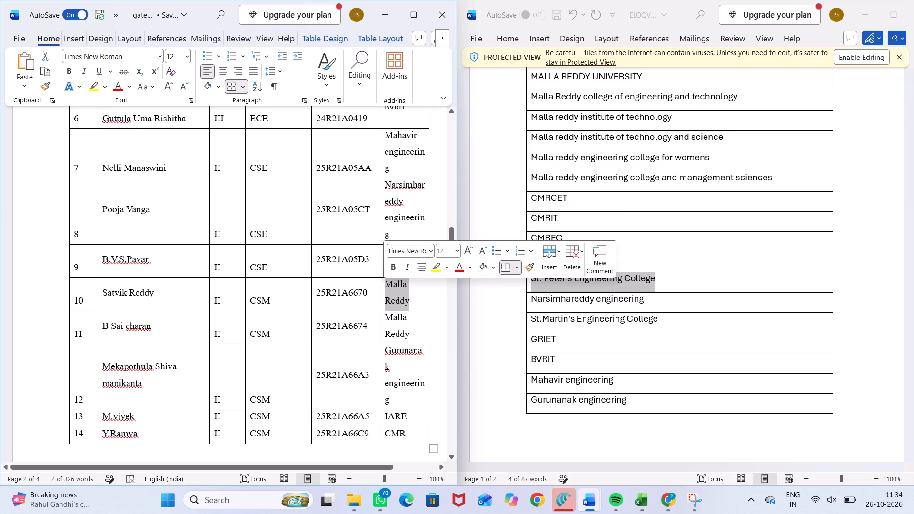
key("ctrl+v")
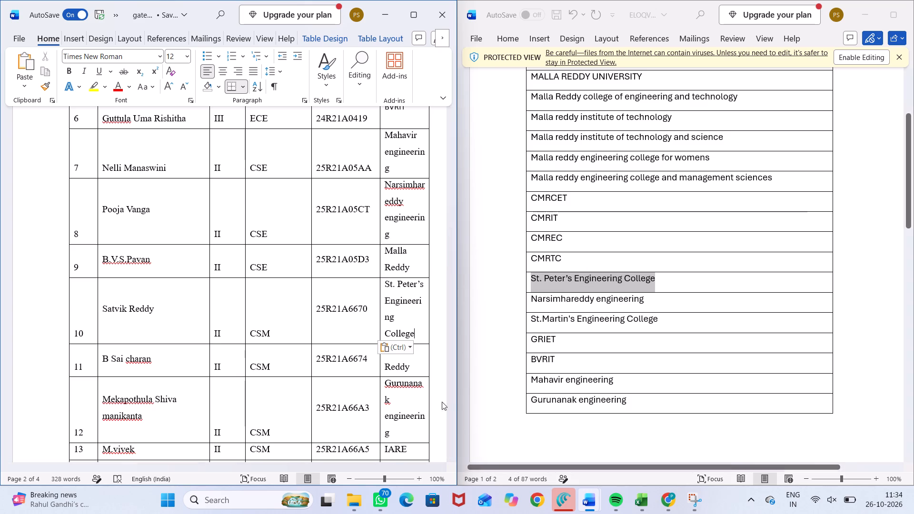
Replace the College entry of member 13 with "CMR".
scroll(416, 419, "down", 1)
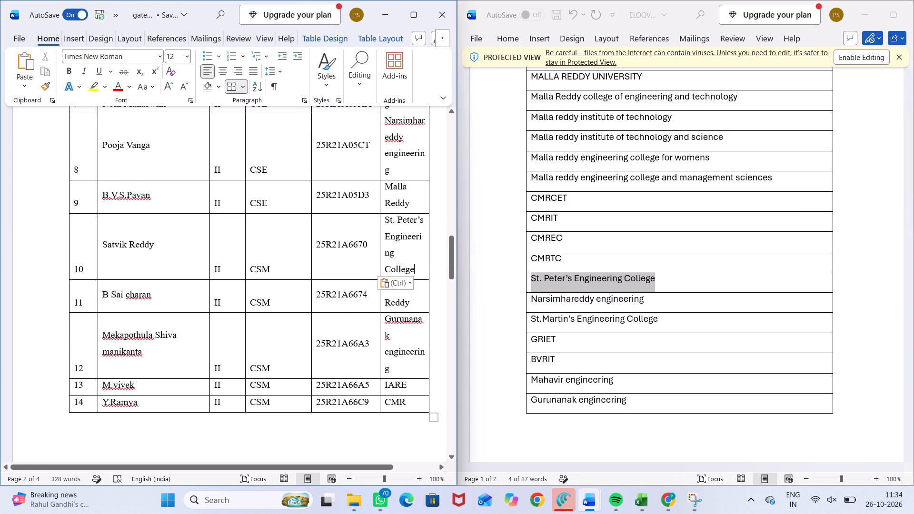
left_click_drag(408, 388, 381, 387)
key("BackSpace")
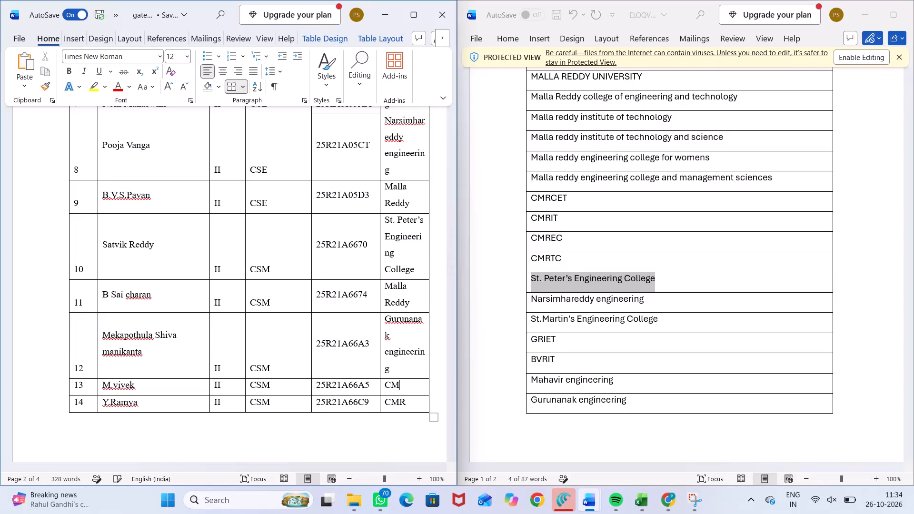
Maximize the gate pass document and widen the College column of the members list by moving the table's outer edge outward.
left_click(416, 11)
scroll(442, 199, "up", 2)
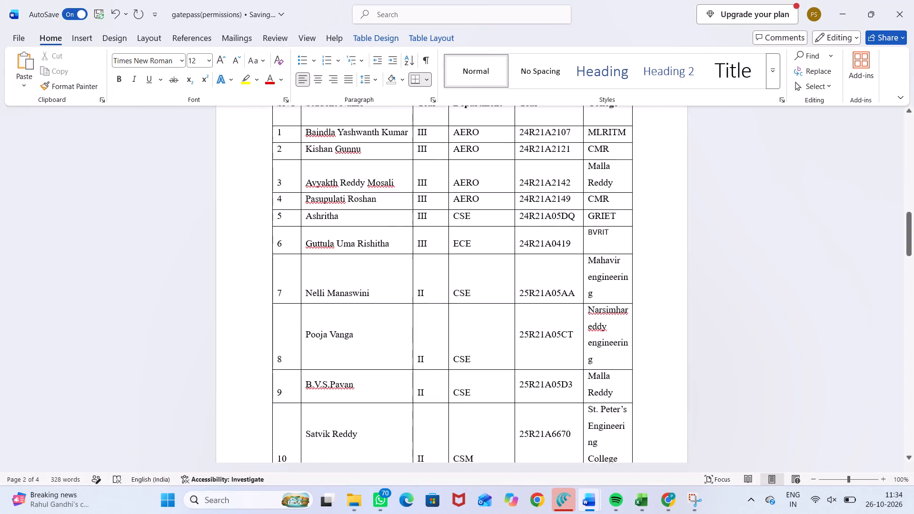
scroll(442, 199, "up", 1)
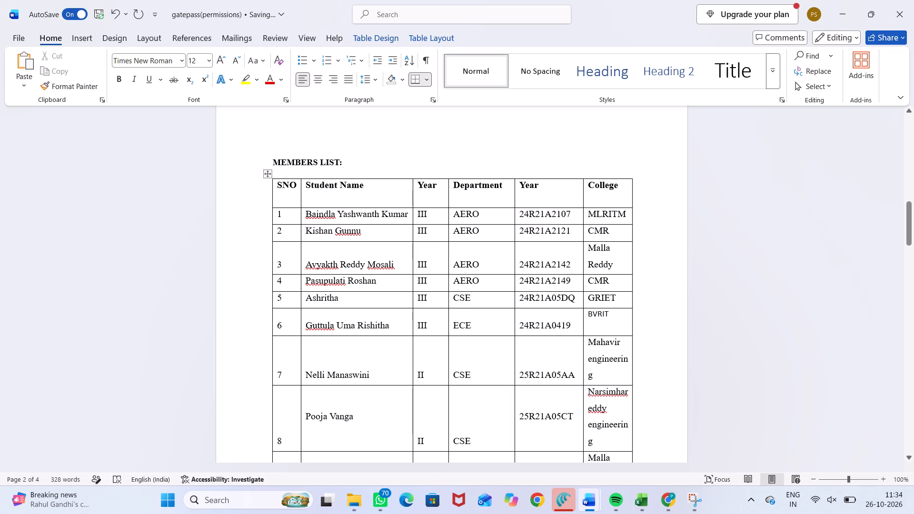
scroll(386, 284, "down", 1)
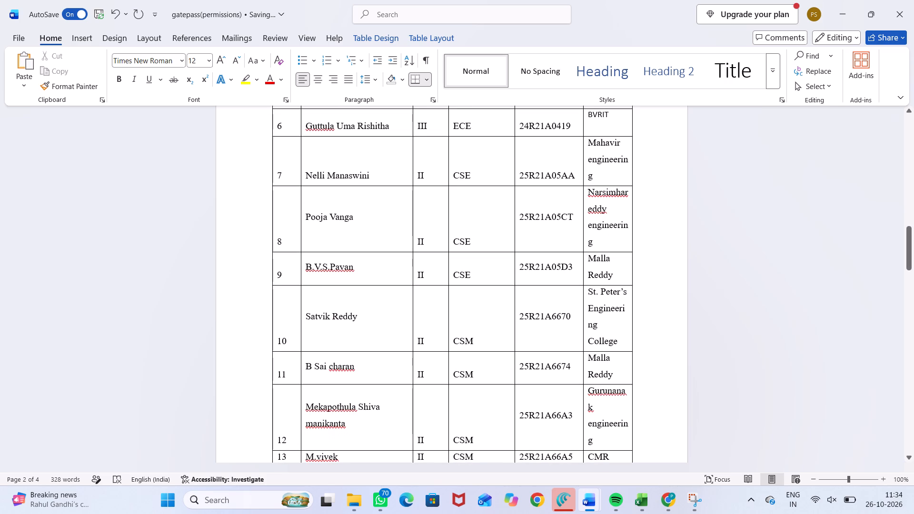
scroll(617, 169, "up", 2)
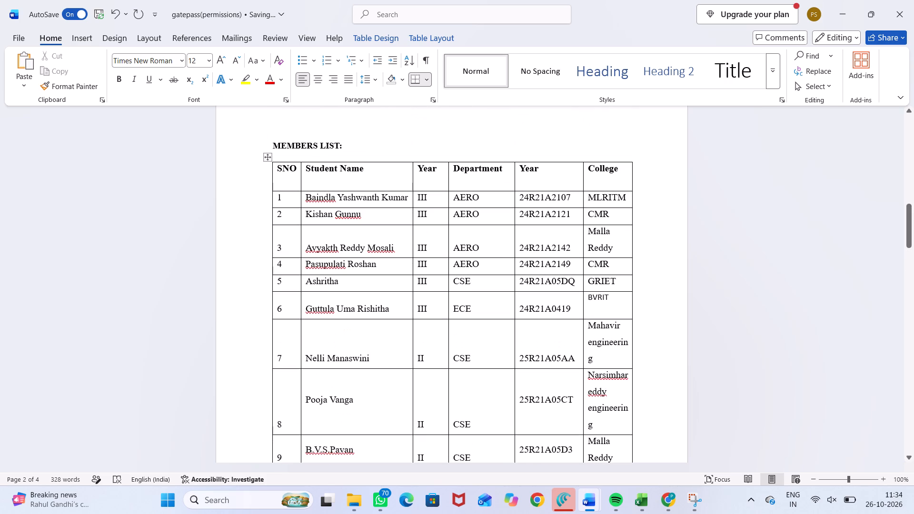
left_click_drag(632, 168, 656, 168)
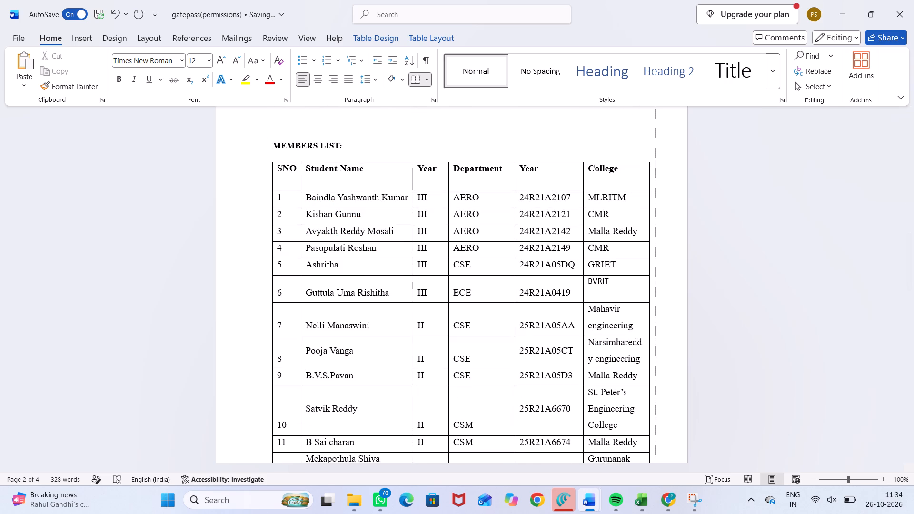
left_click_drag(656, 168, 656, 168)
scroll(574, 288, "down", 2)
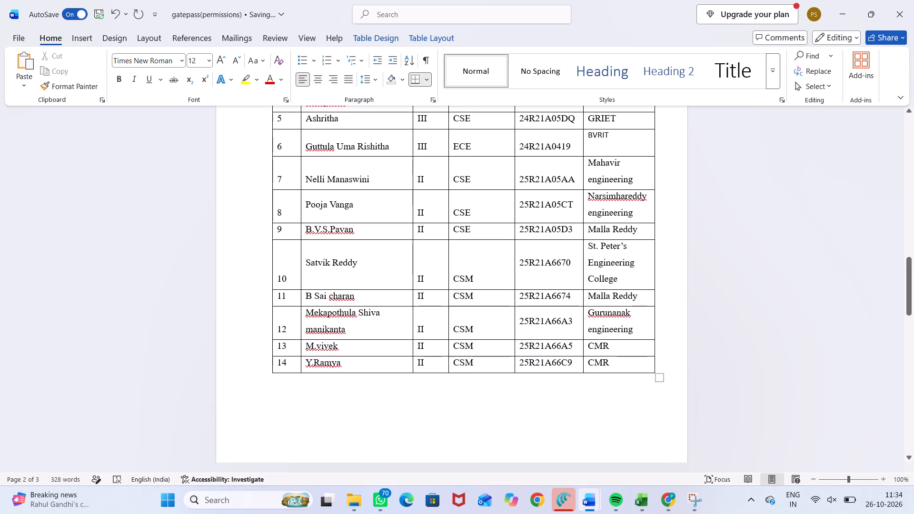
scroll(591, 346, "up", 1)
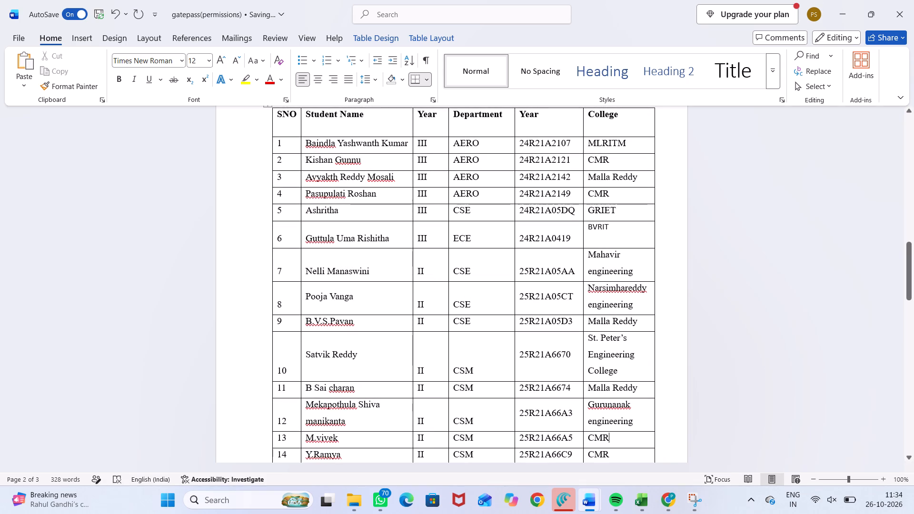
Format the BVRIT entry in member 6's College cell as Times New Roman, size 12.
left_click_drag(588, 224, 611, 233)
left_click(209, 57)
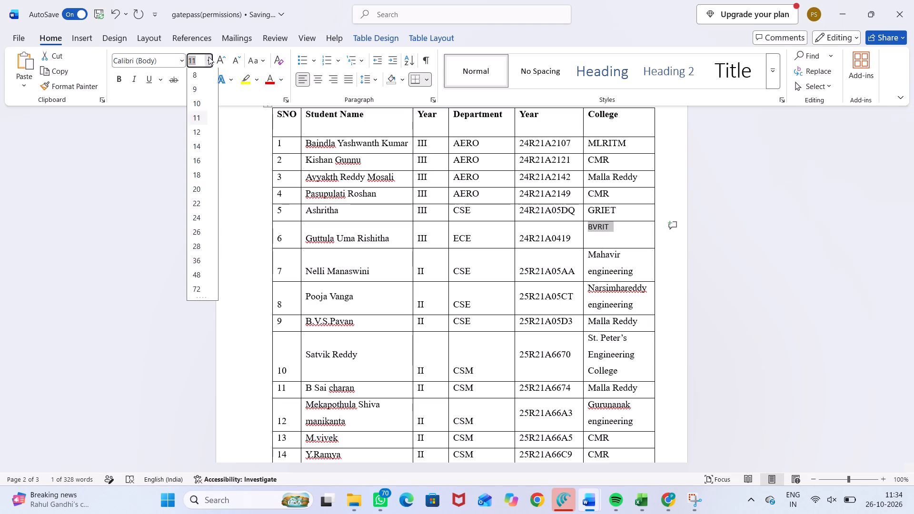
left_click(198, 131)
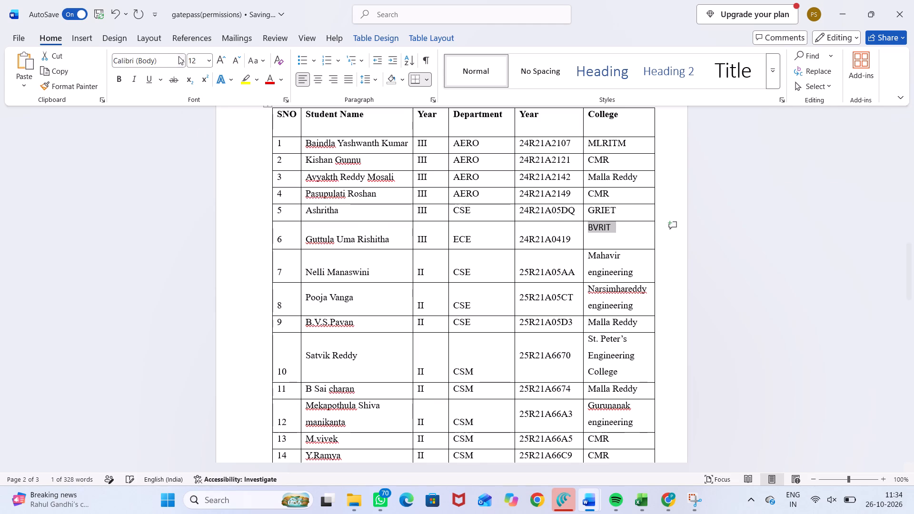
left_click(179, 56)
left_click(185, 143)
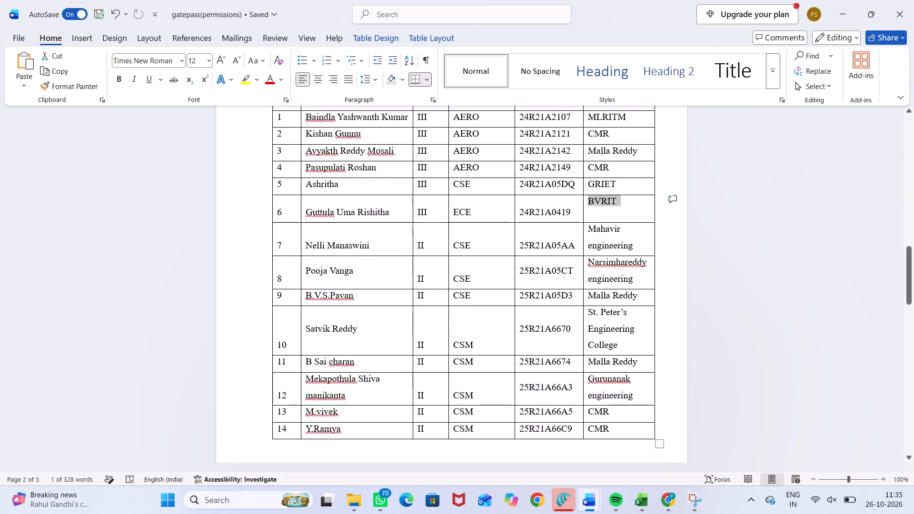
Replace the College entry of member 13 with "IARE".
left_click(612, 413)
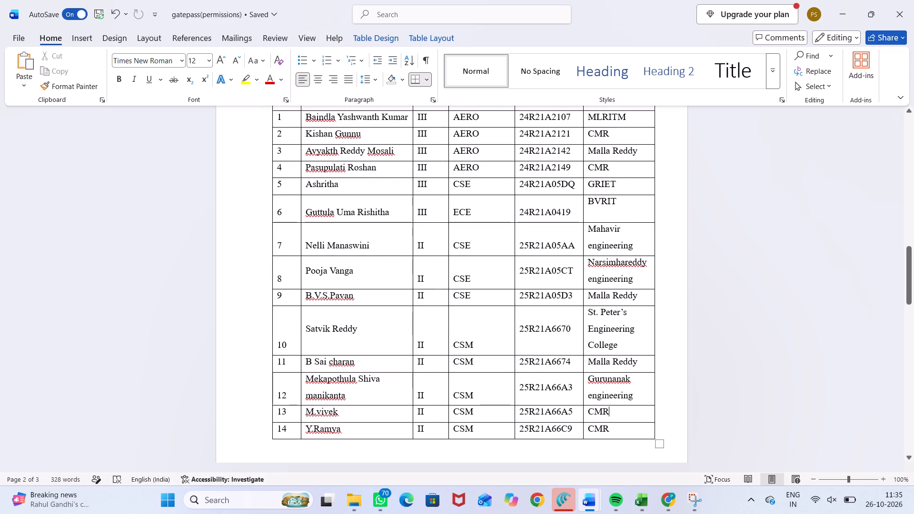
key("BackSpace")
key("BackSpace")
key("BackSpace")
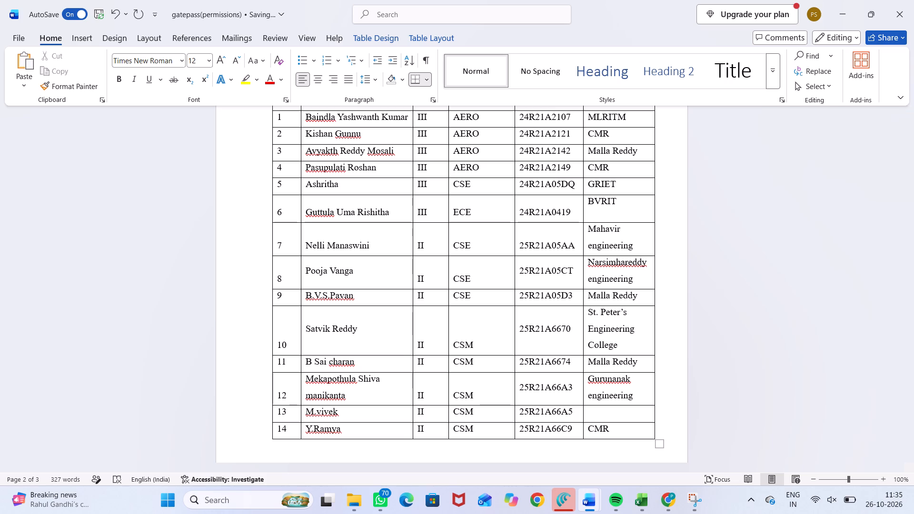
type("IARE")
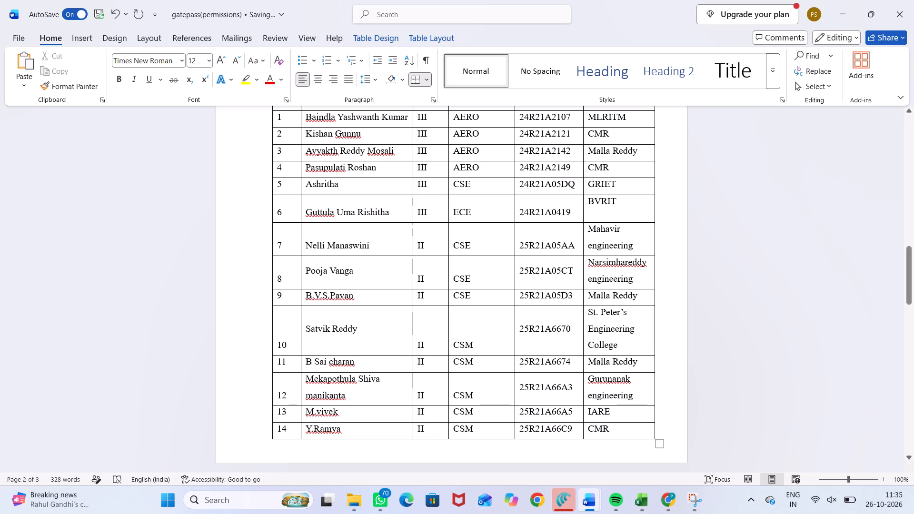
Review the completed members list and the permission letter that precedes it.
scroll(535, 407, "up", 1)
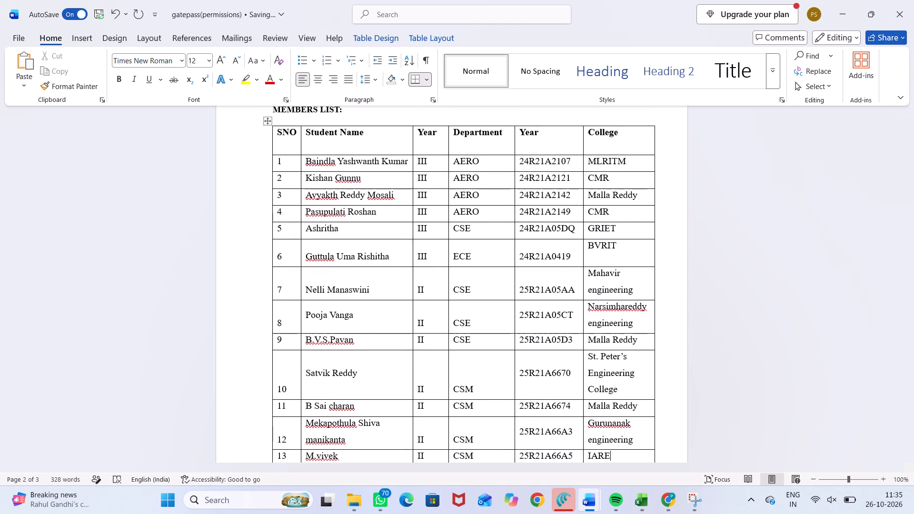
scroll(580, 333, "up", 1)
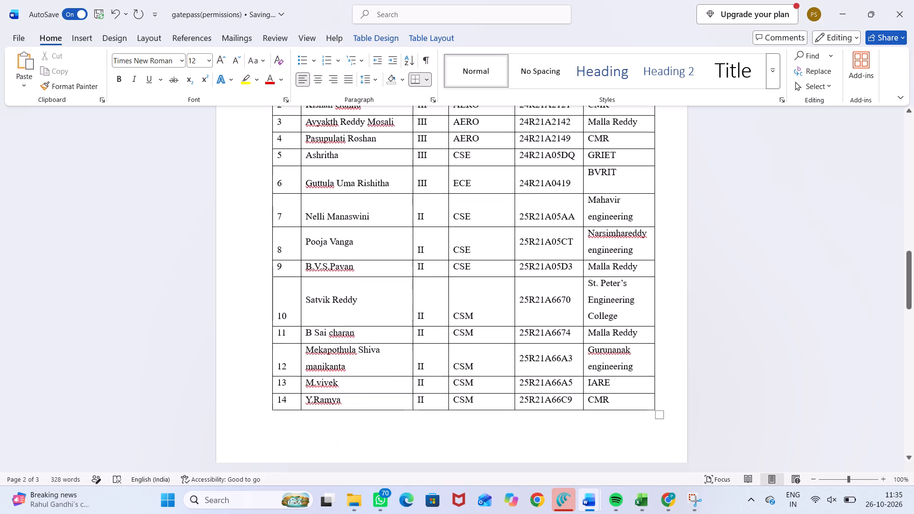
scroll(580, 333, "up", 1)
scroll(580, 333, "down", 6)
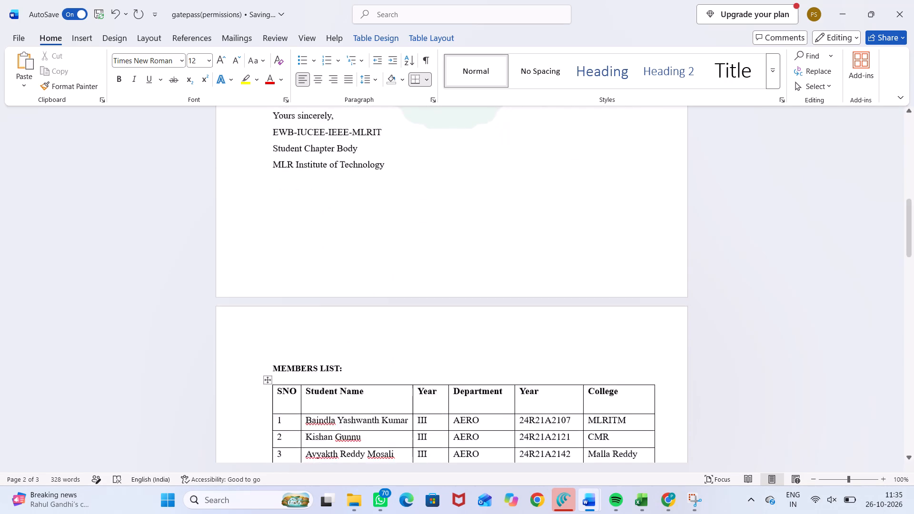
scroll(580, 333, "down", 1)
scroll(580, 333, "up", 1)
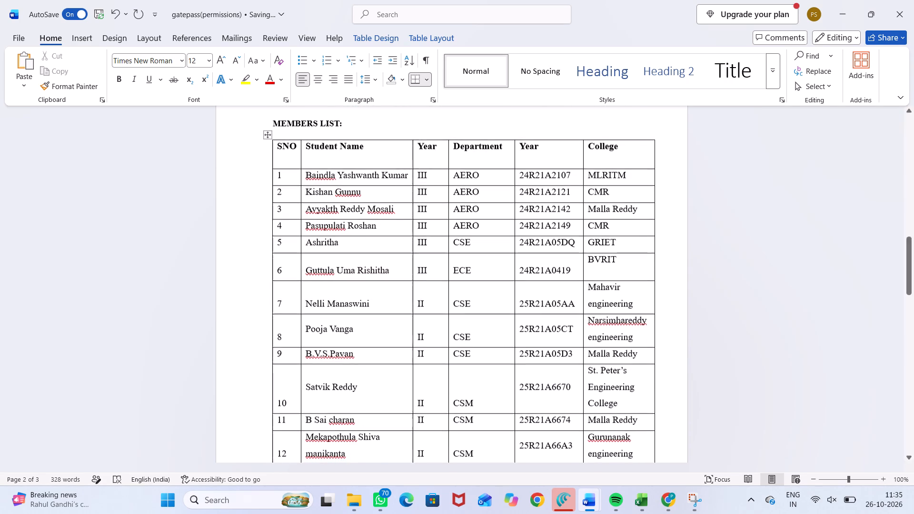
scroll(580, 333, "up", 1)
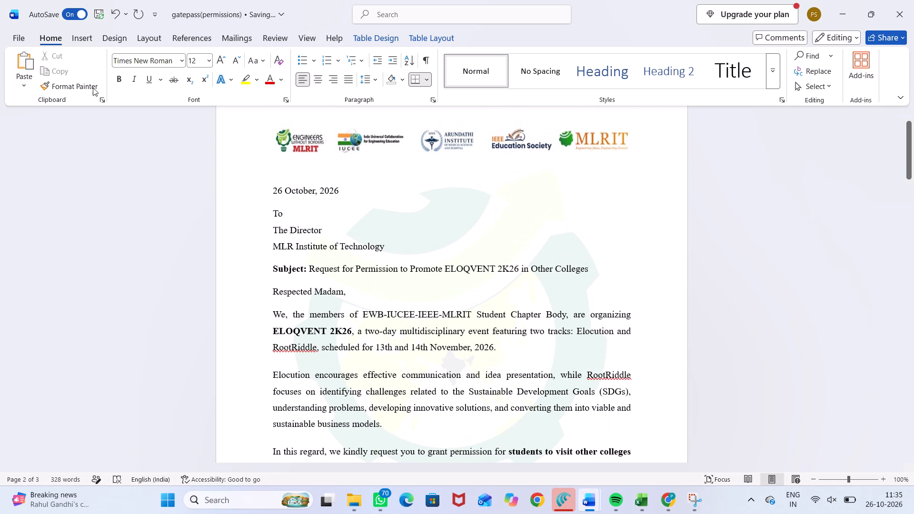
Save a PDF copy of the document in the OneDrive folder, adding a closing parenthesis to the file name to give "gatepass(permissions))".
left_click(29, 45)
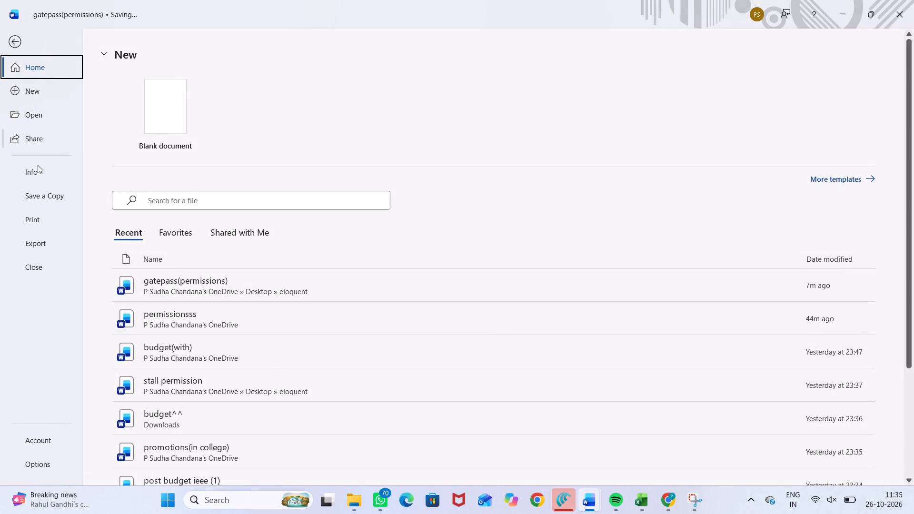
left_click(45, 194)
left_click(350, 85)
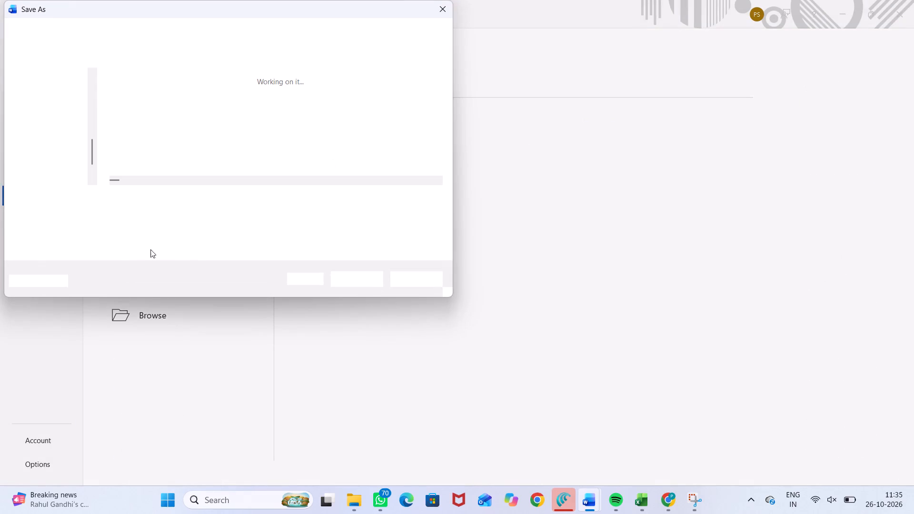
left_click(141, 209)
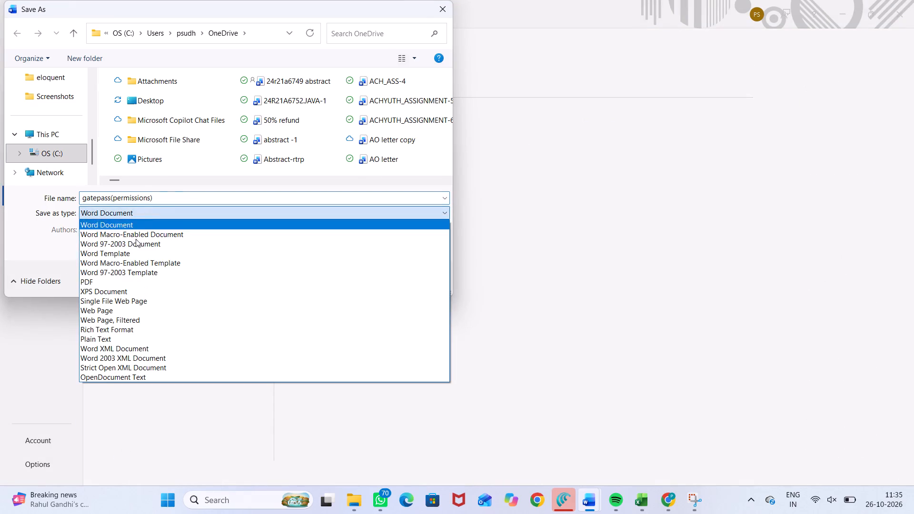
left_click(138, 284)
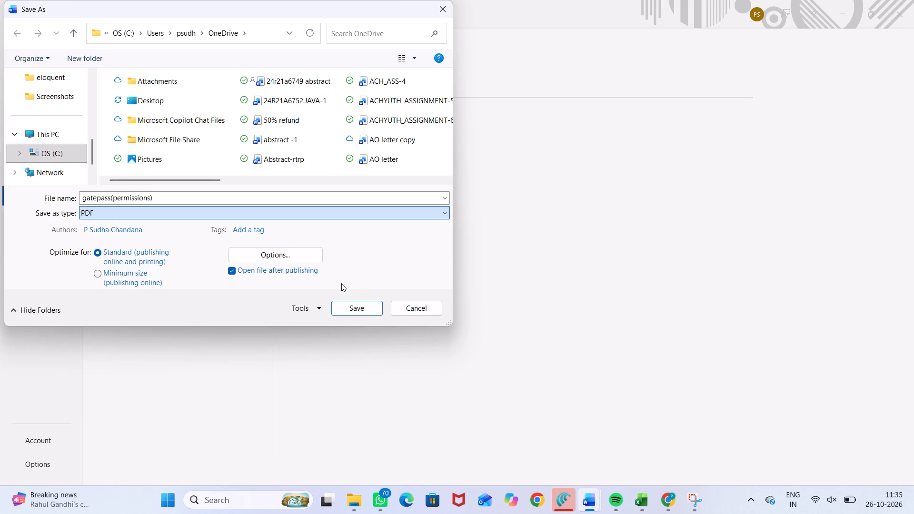
left_click(364, 310)
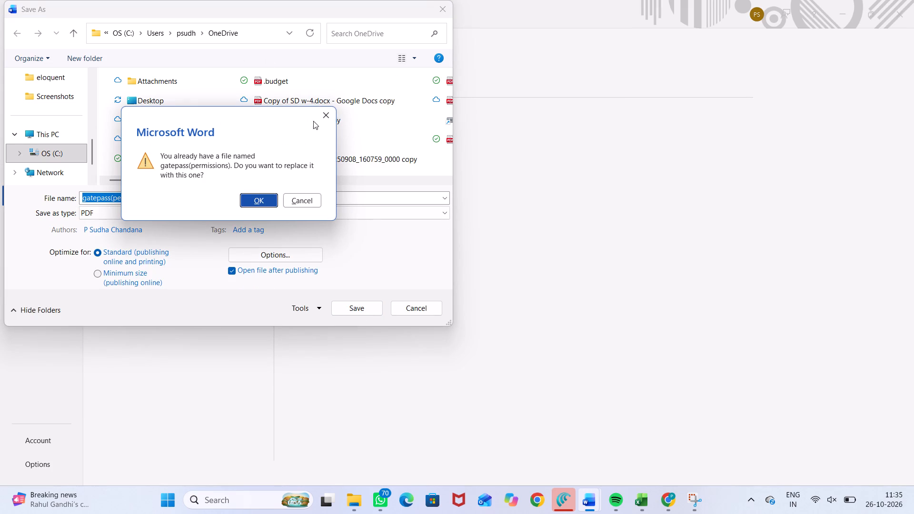
left_click(325, 113)
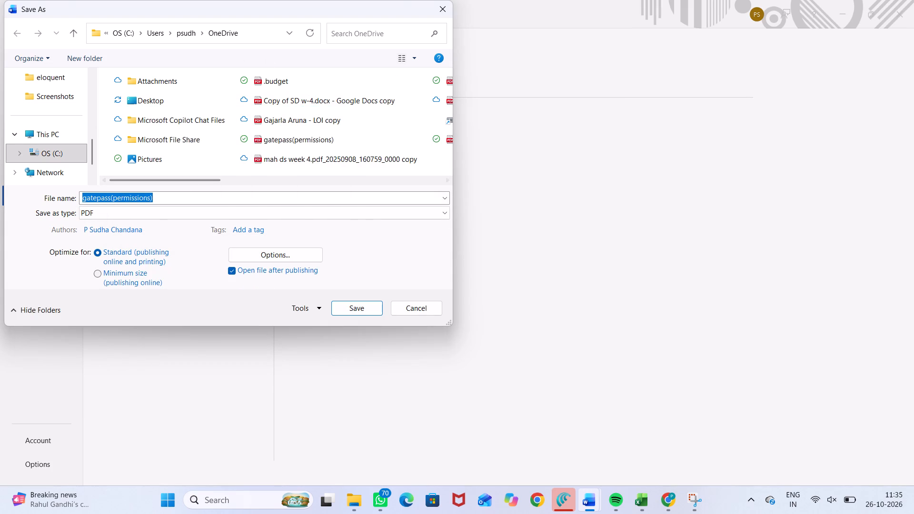
left_click(165, 197)
left_click(165, 197)
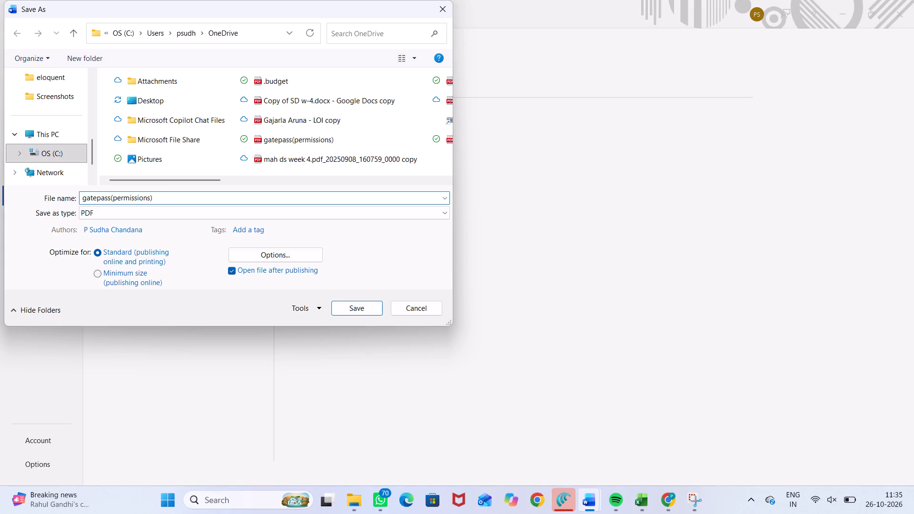
key("shift+parenright")
left_click(358, 309)
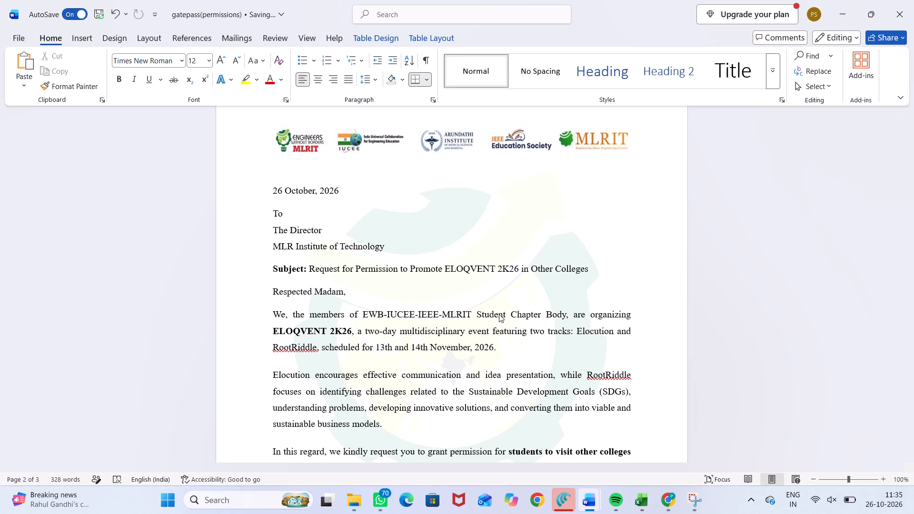
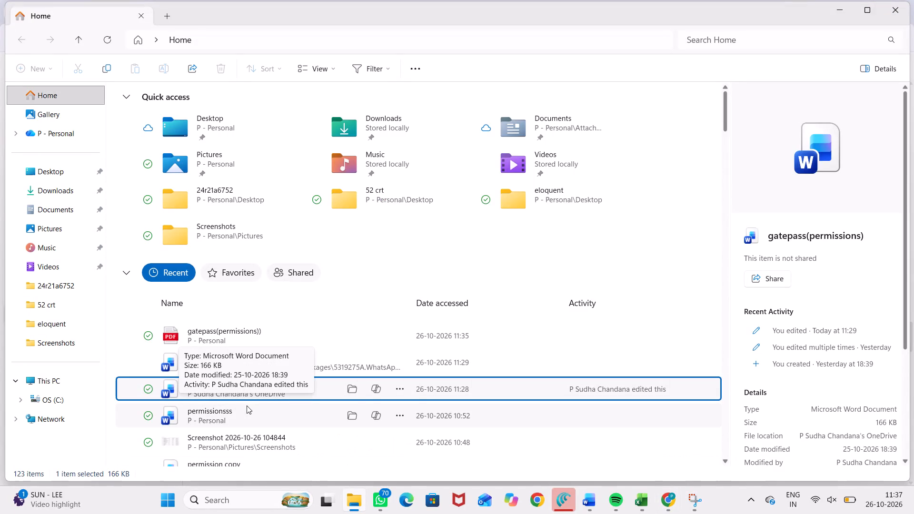
Open the recent document "permissionsss" and snap its window side by side with File Explorer.
double_click(227, 414)
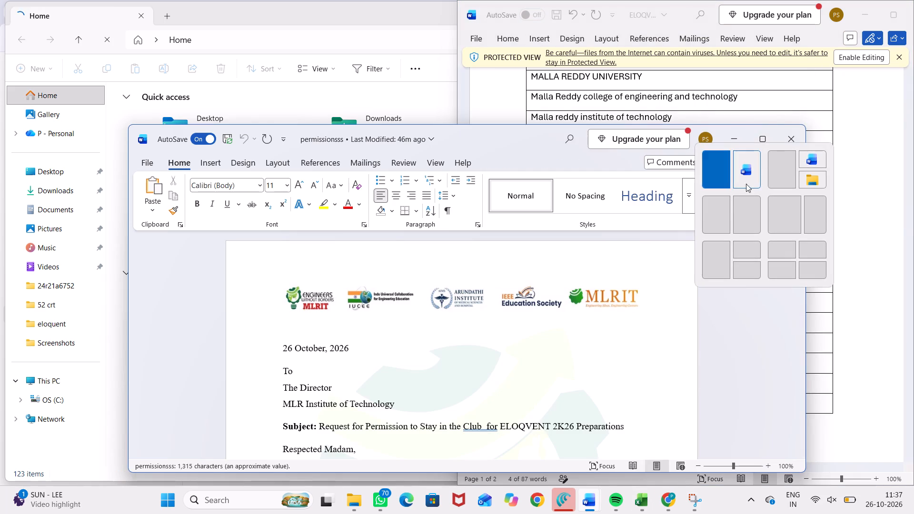
left_click(743, 207)
Add ten blank rows below member 14 in the MEMBERS LIST table on page 2 of the permission letter.
scroll(651, 348, "down", 2)
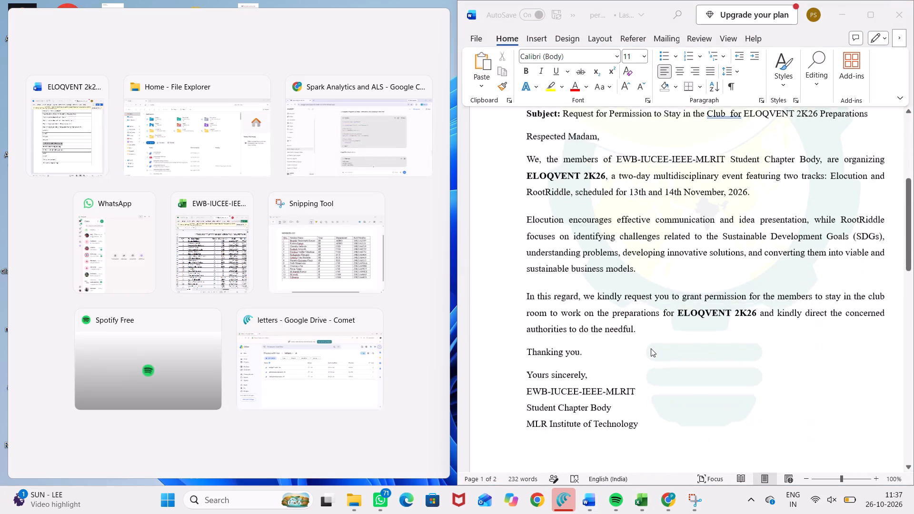
scroll(651, 348, "down", 6)
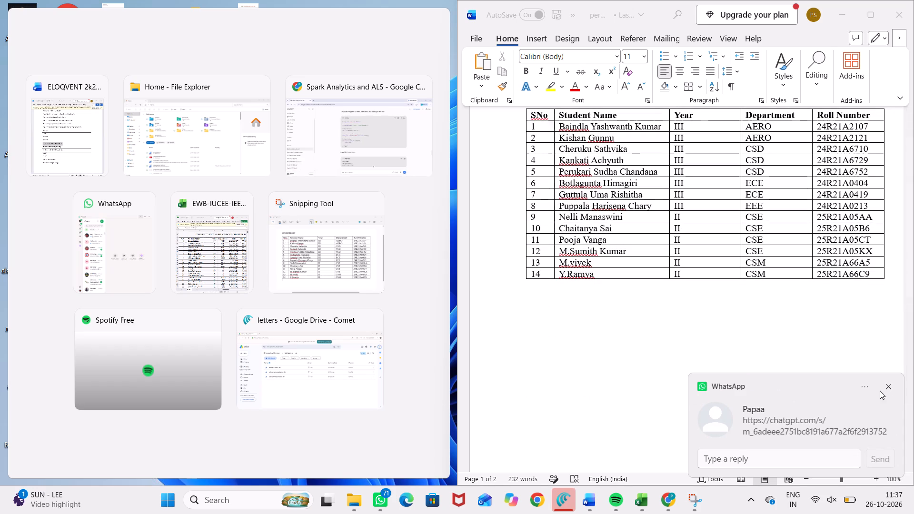
left_click(886, 387)
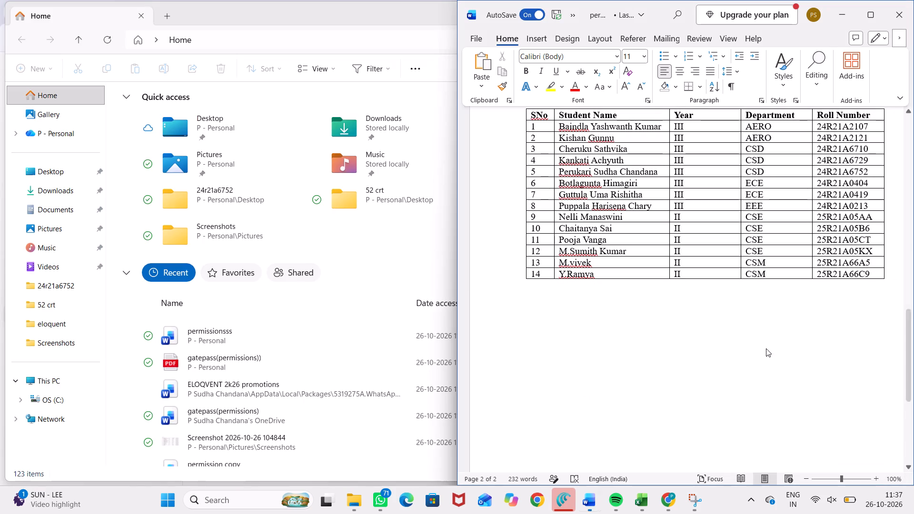
scroll(766, 348, "up", 1)
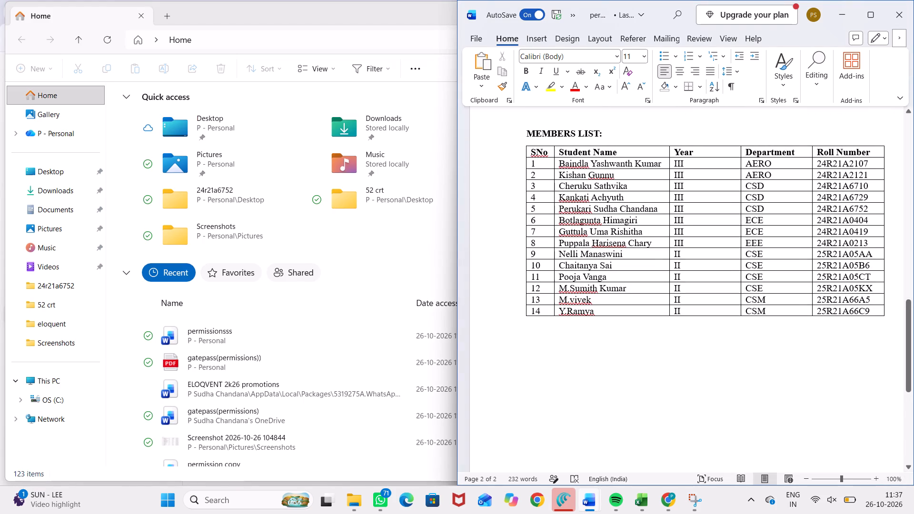
triple_click(523, 315)
triple_click(523, 315)
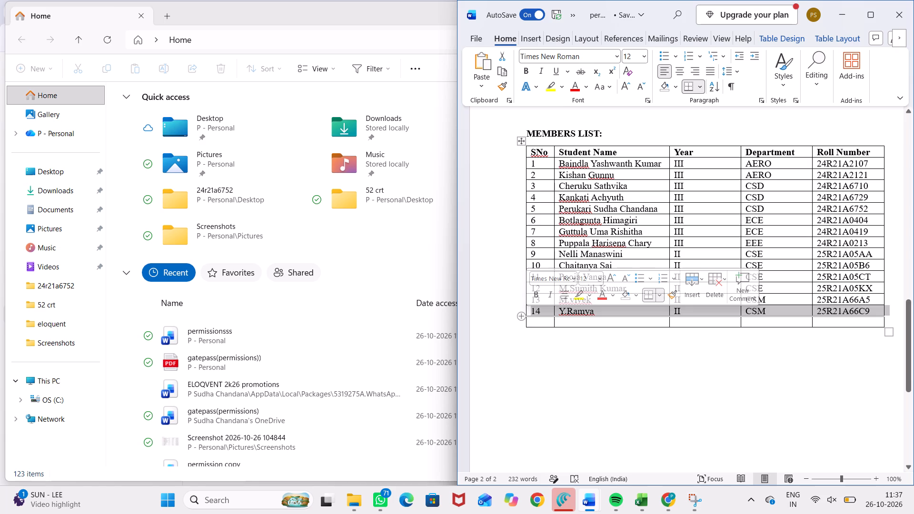
triple_click(520, 317)
double_click(520, 317)
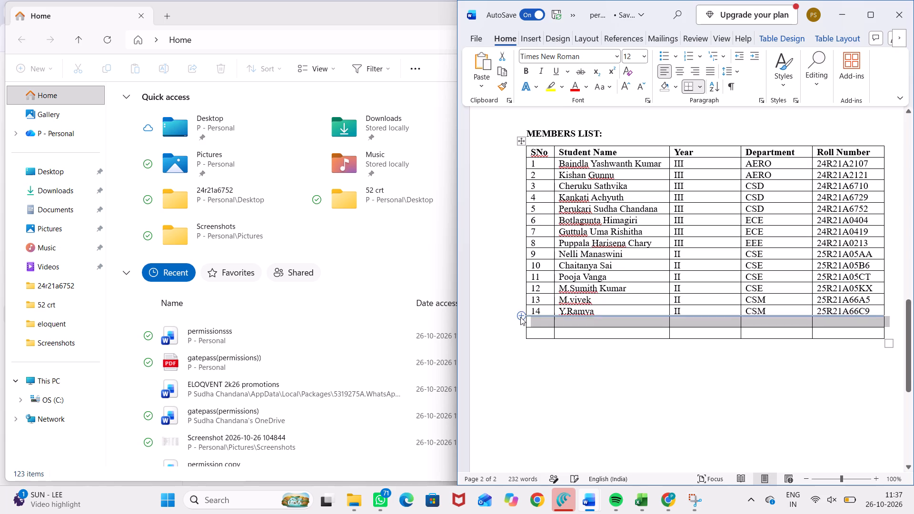
left_click(520, 317)
left_click(520, 317)
double_click(520, 317)
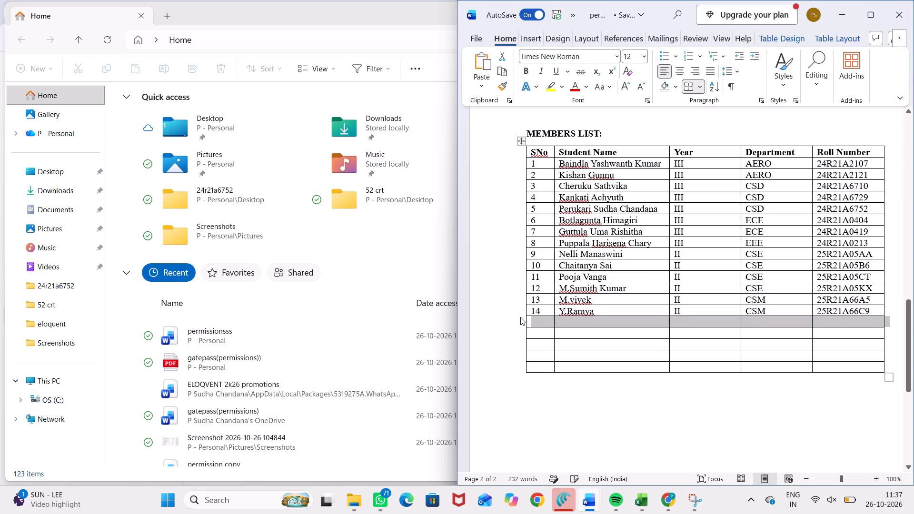
left_click(520, 317)
triple_click(520, 317)
triple_click(520, 317)
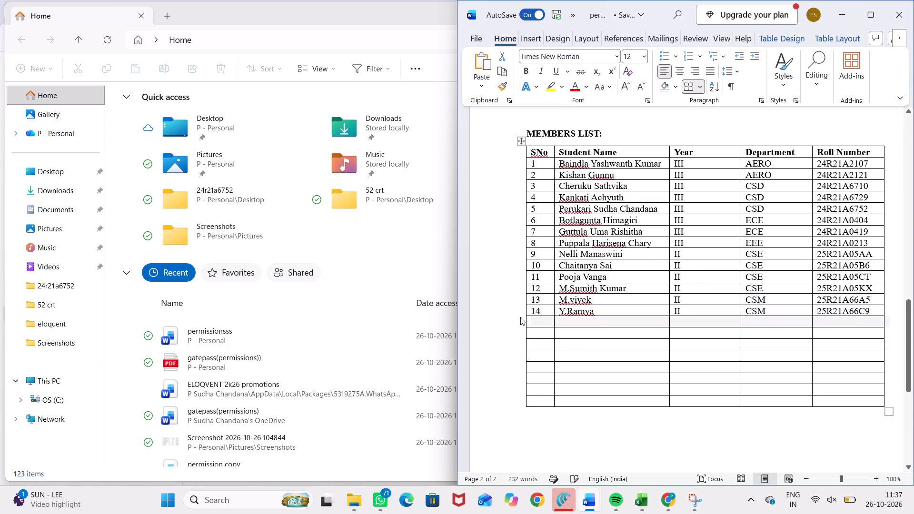
triple_click(520, 317)
triple_click(520, 317)
triple_click(520, 317)
triple_click(520, 317)
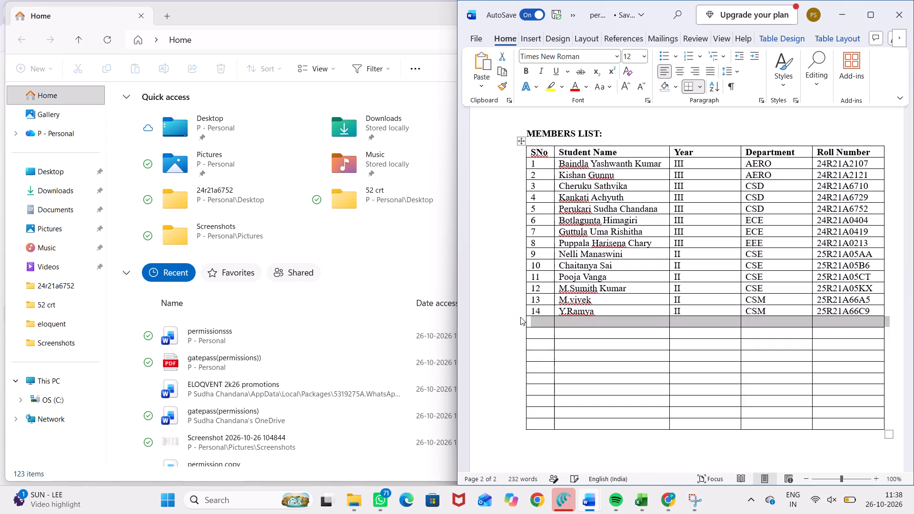
Add a further batch of blank rows below member 14 in the members list and check where the table ends.
left_click(522, 326)
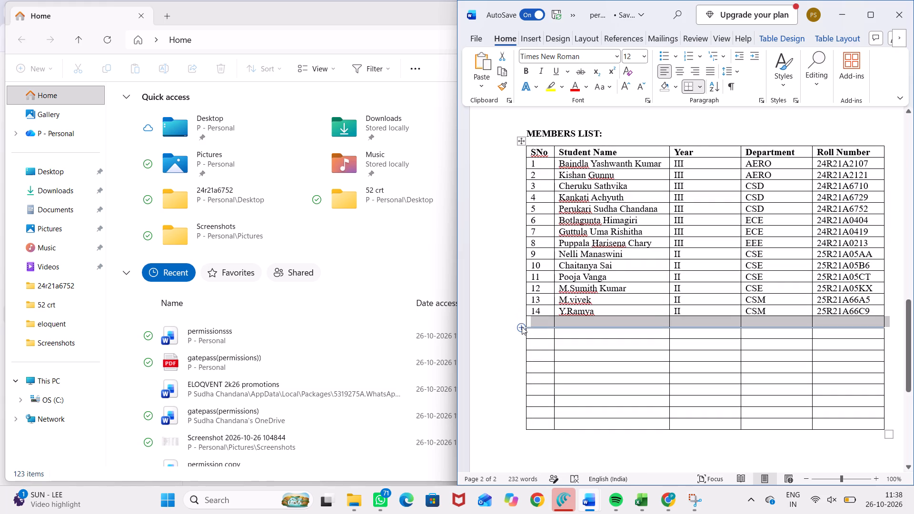
left_click(522, 326)
left_click(522, 326)
triple_click(522, 326)
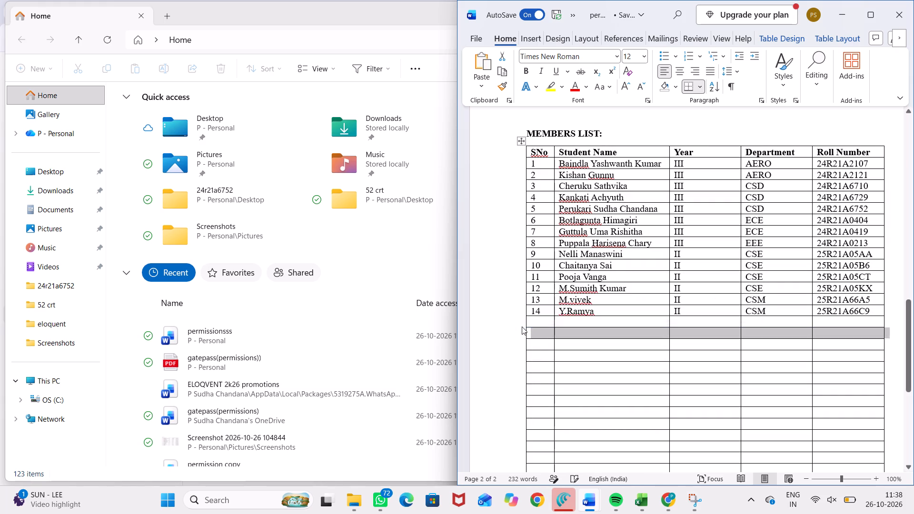
left_click(522, 326)
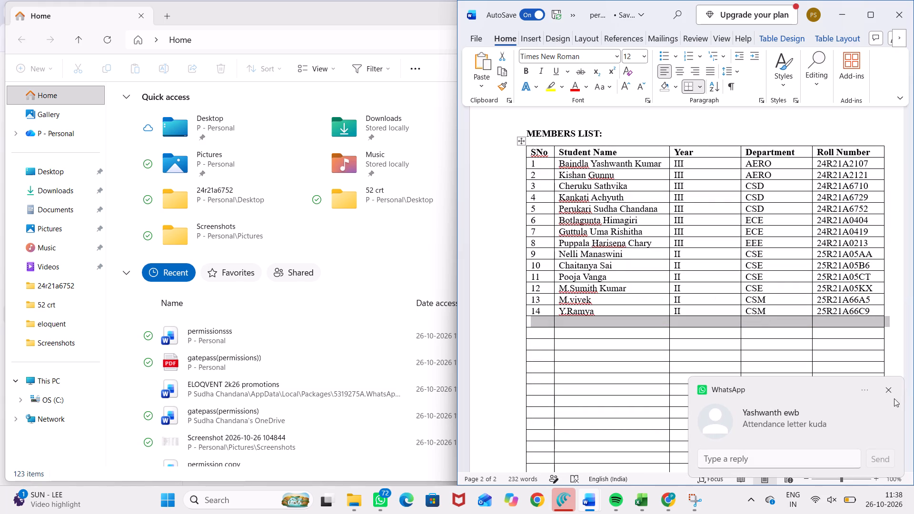
left_click(888, 392)
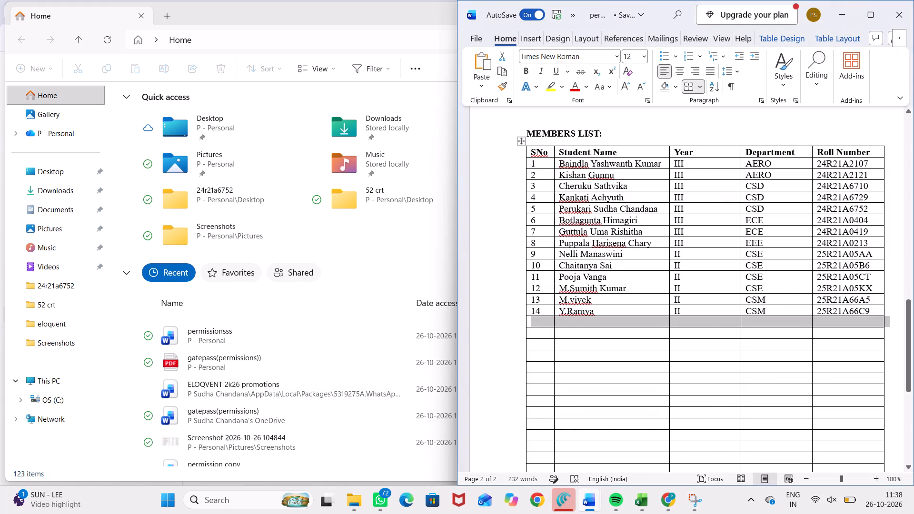
left_click(524, 316)
left_click(524, 316)
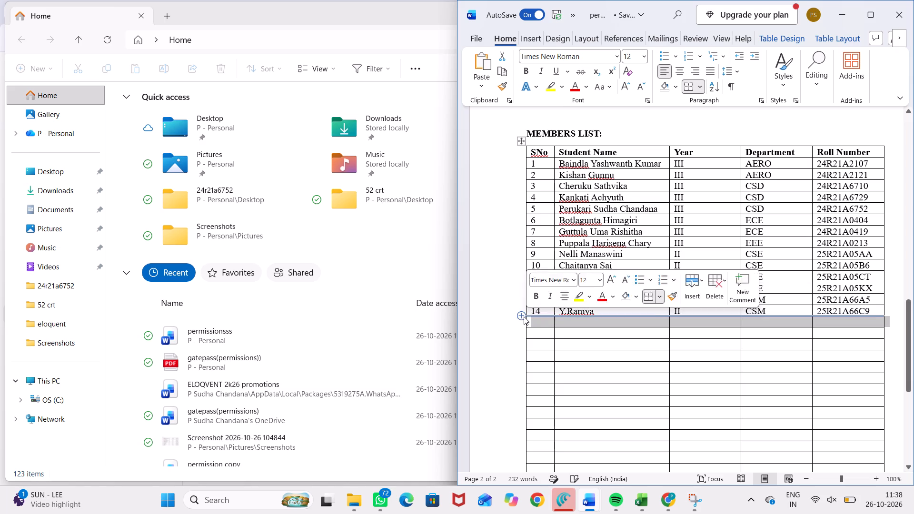
left_click(524, 316)
scroll(621, 382, "down", 2)
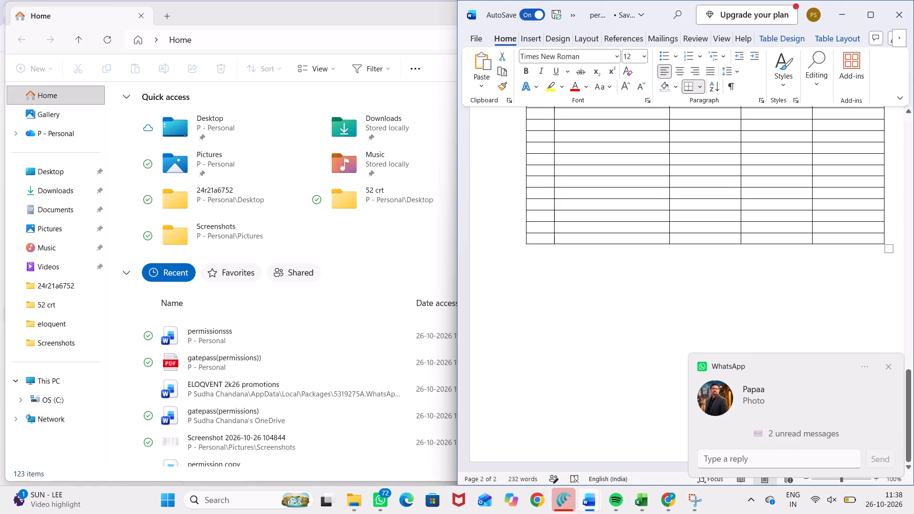
left_click(894, 365)
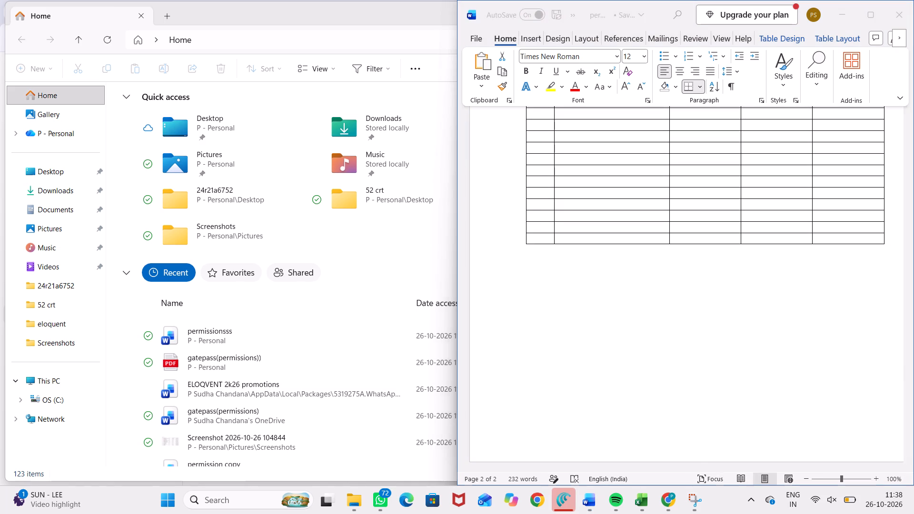
Switch to the Excel student list and copy the names, years, departments and roll numbers of S.No 19 to 56.
left_click(639, 499)
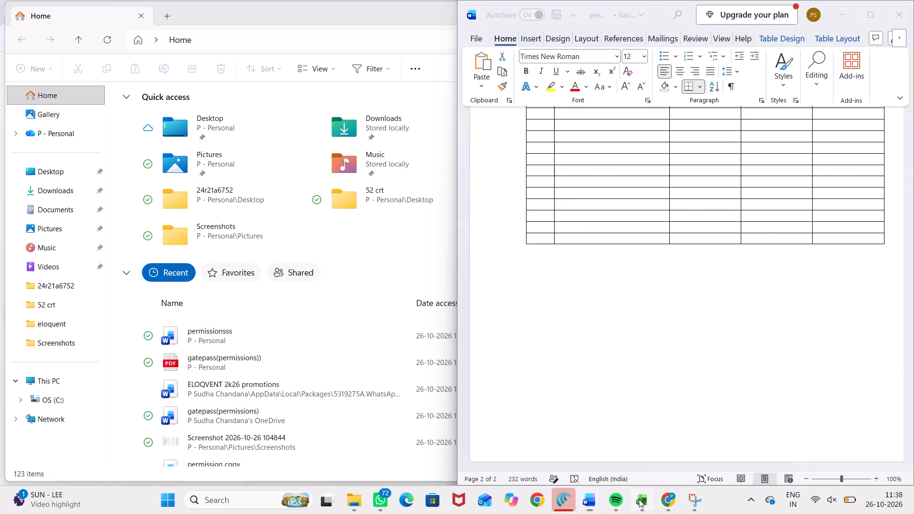
scroll(620, 301, "up", 1)
scroll(620, 301, "down", 1)
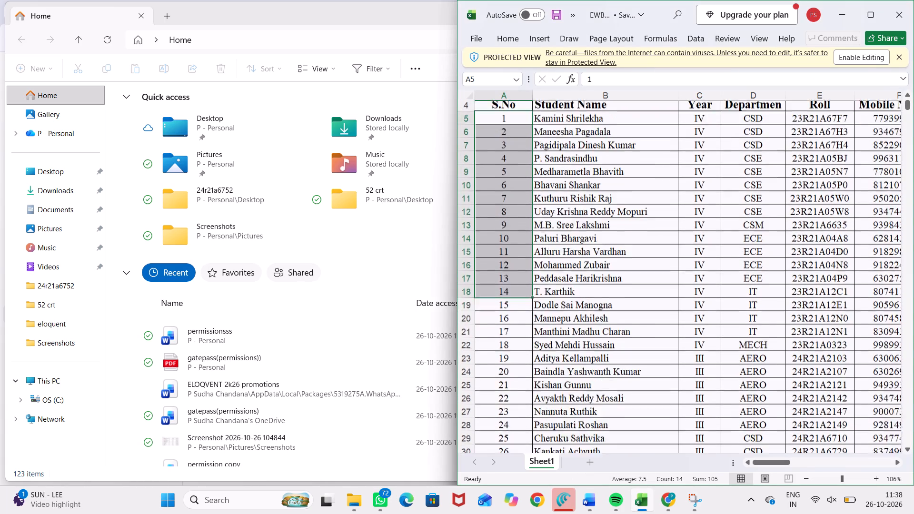
scroll(620, 301, "down", 1)
left_click(581, 296)
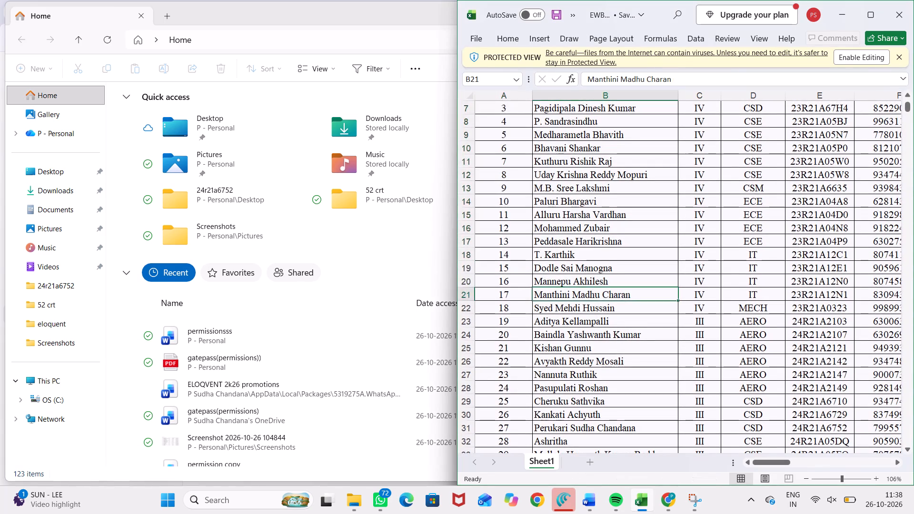
scroll(581, 296, "down", 1)
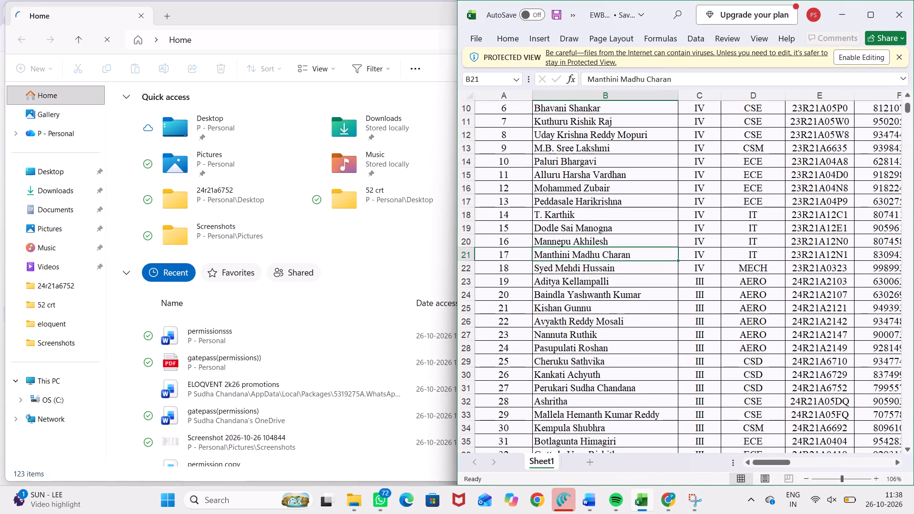
left_click_drag(538, 284, 758, 319)
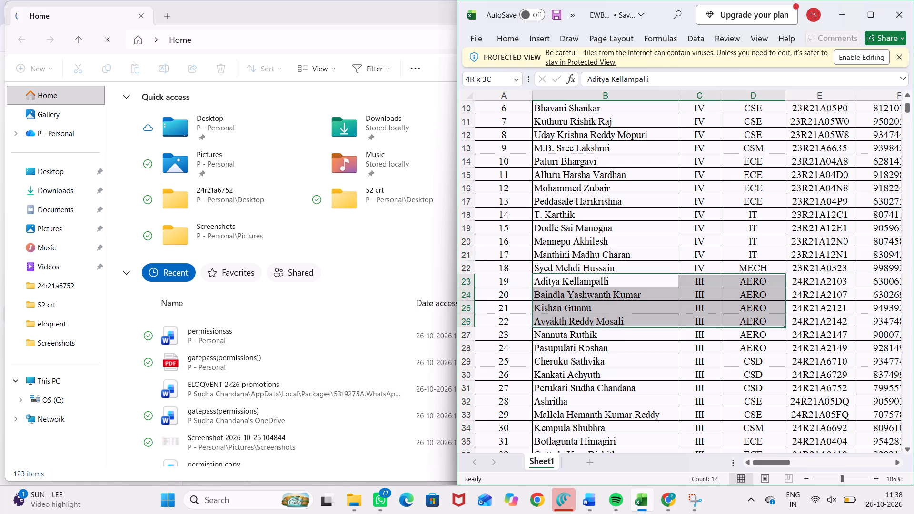
left_click_drag(758, 319, 795, 456)
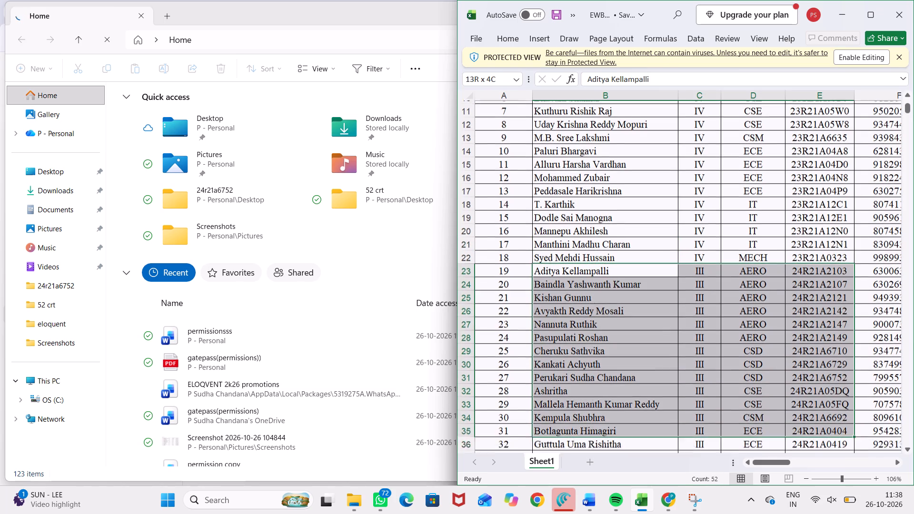
left_click_drag(795, 456, 795, 460)
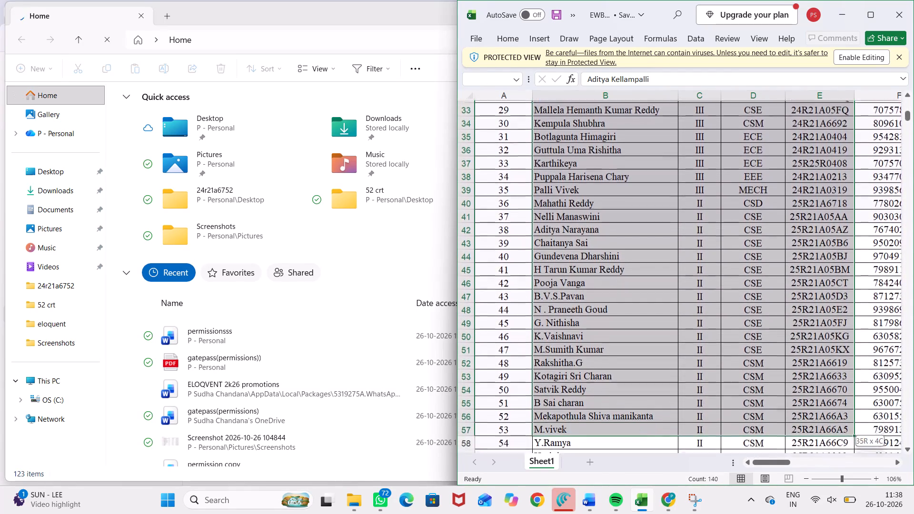
left_click_drag(795, 460, 804, 411)
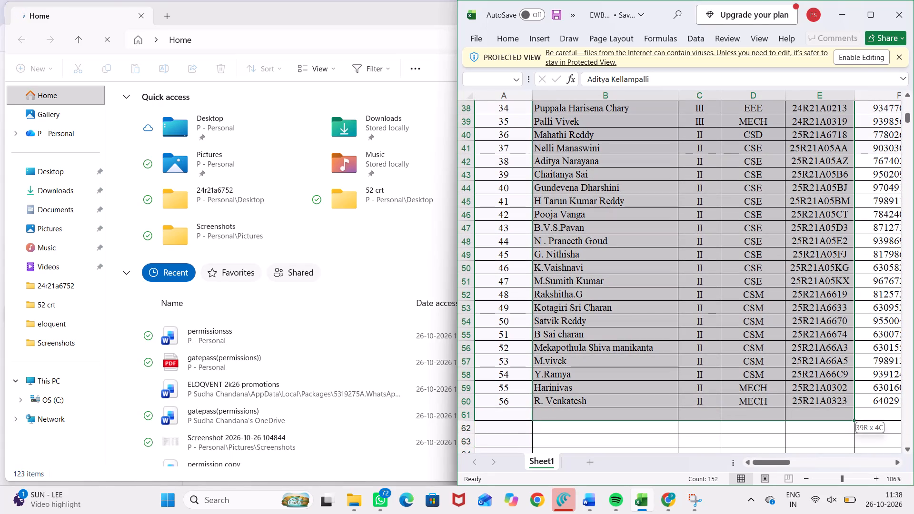
left_click_drag(804, 411, 803, 403)
key("ctrl+c")
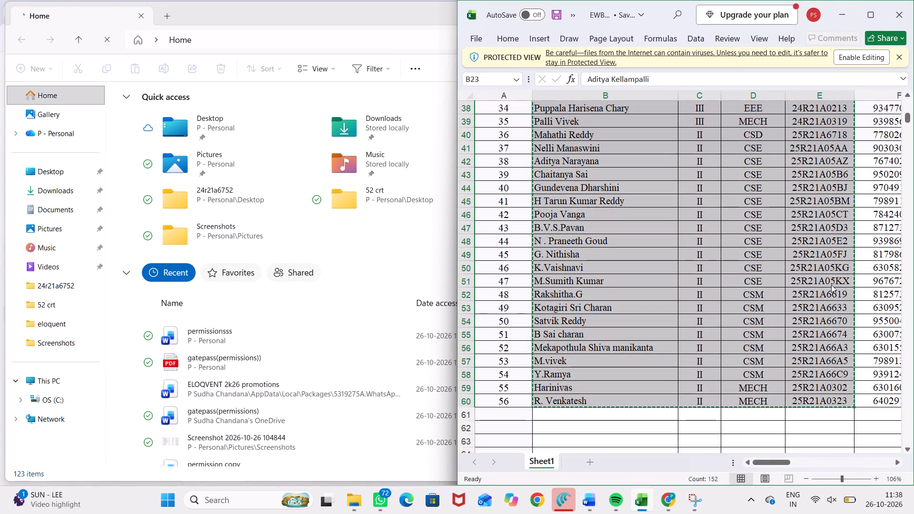
In the Word members list, paste the copied entries over all member rows from the Student Name to the Roll Number column.
left_click(835, 11)
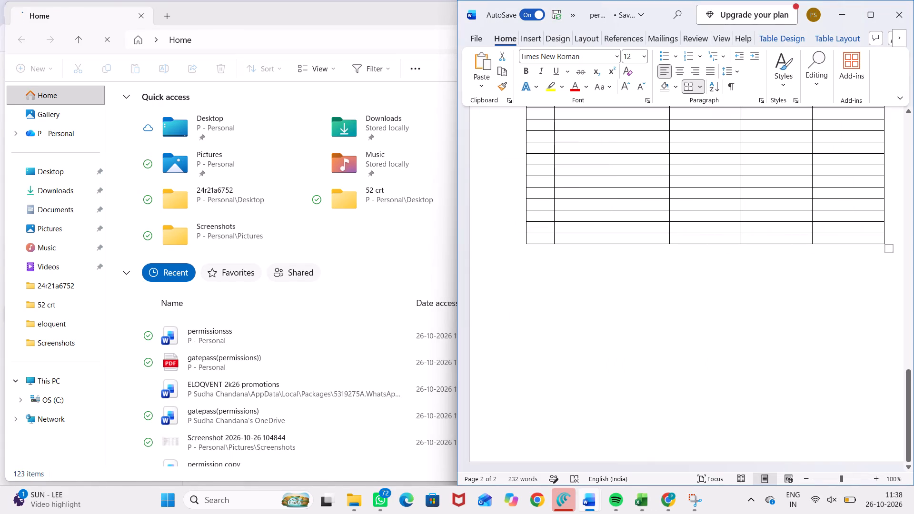
scroll(546, 239, "up", 3)
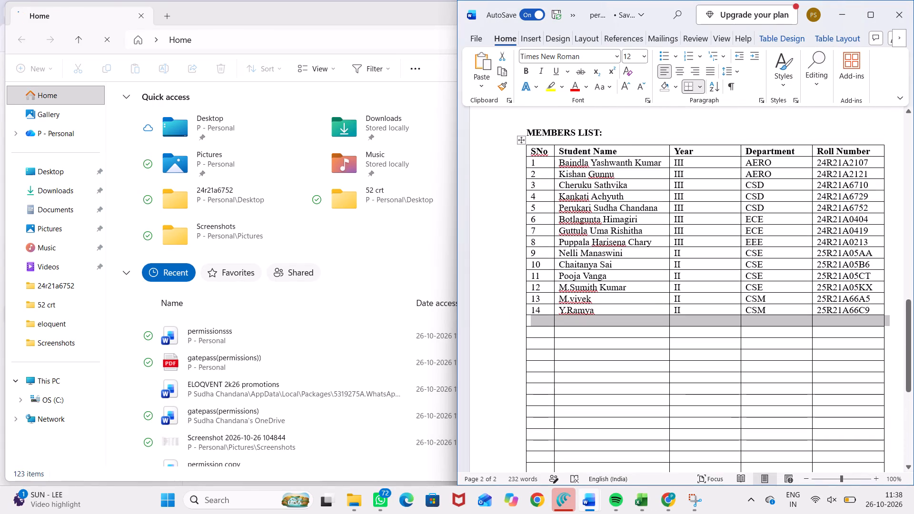
left_click_drag(532, 162, 807, 398)
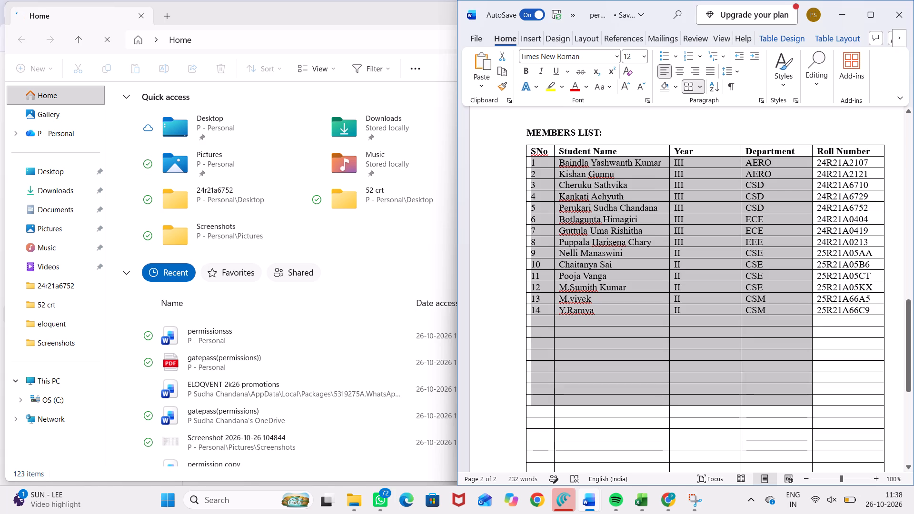
left_click_drag(807, 398, 804, 367)
left_click(804, 367)
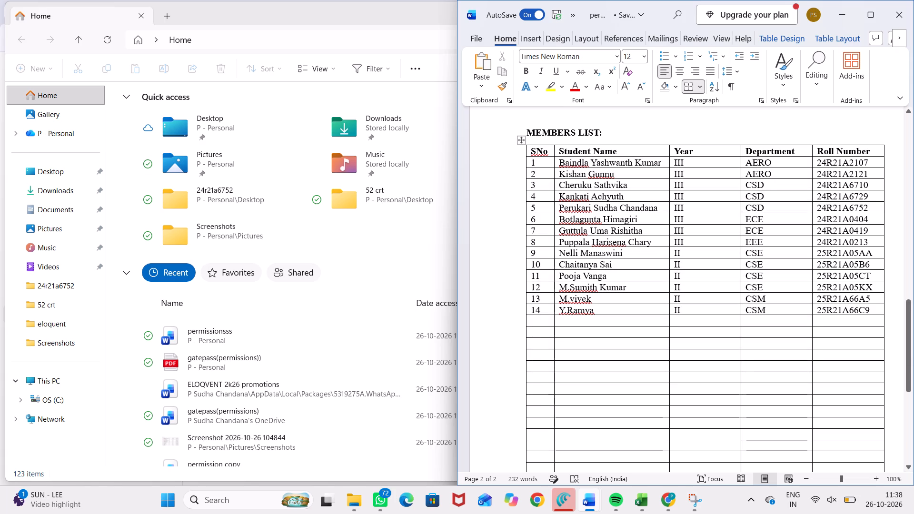
left_click_drag(559, 161, 734, 234)
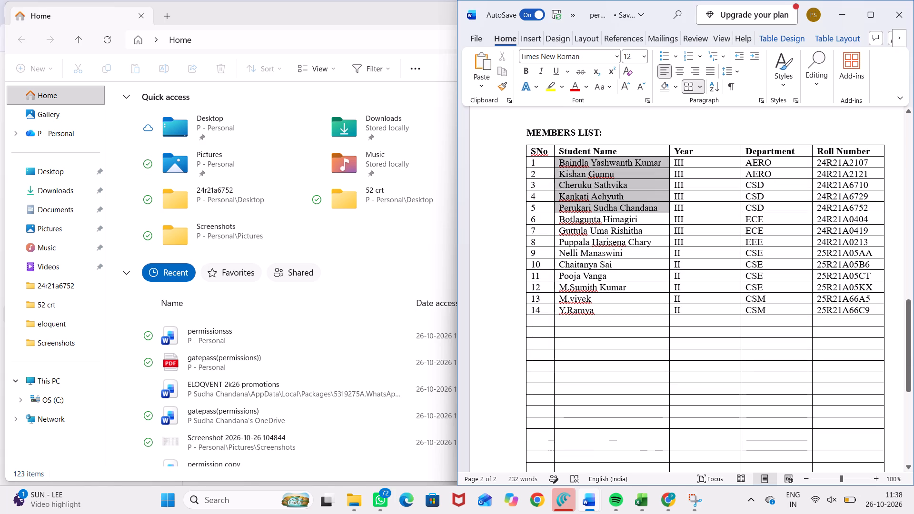
left_click_drag(734, 234, 822, 437)
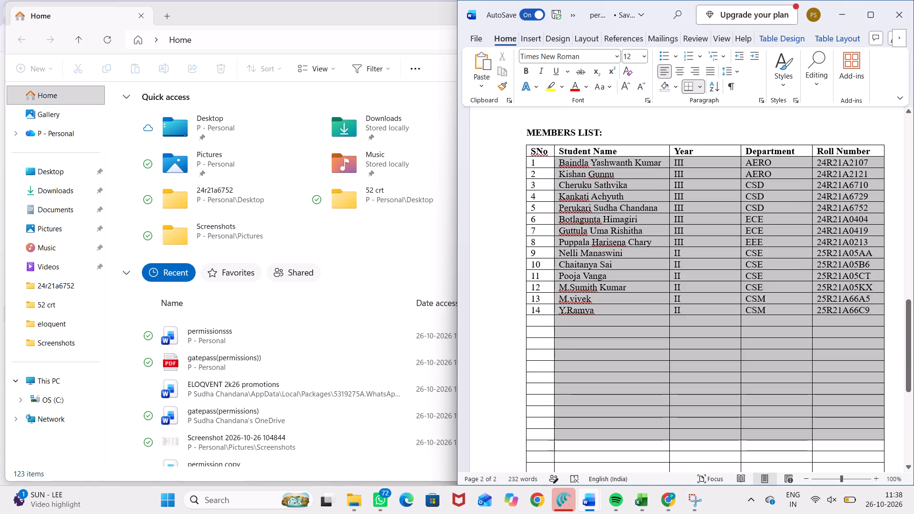
left_click_drag(822, 437, 811, 372)
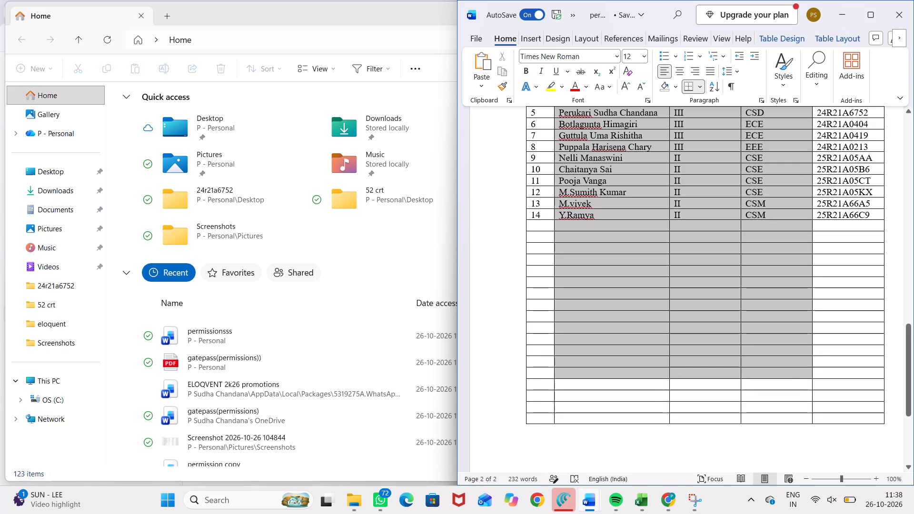
left_click_drag(811, 372, 842, 416)
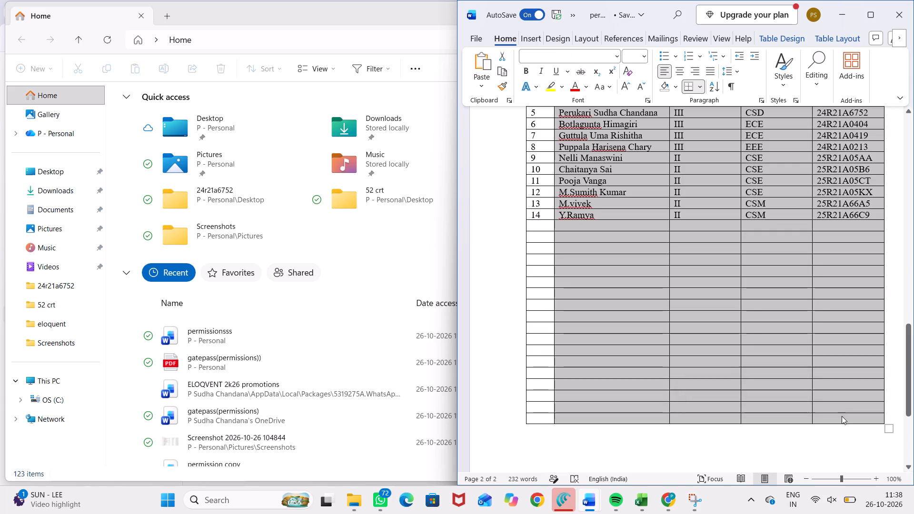
key("ctrl+v")
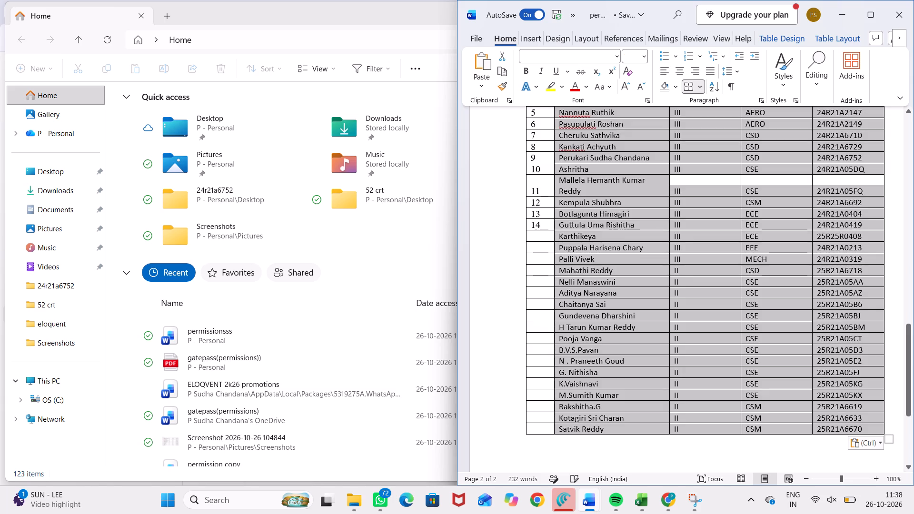
Check the end of the Excel student list, then add five empty rows at the bottom of the Word members table.
left_click(646, 499)
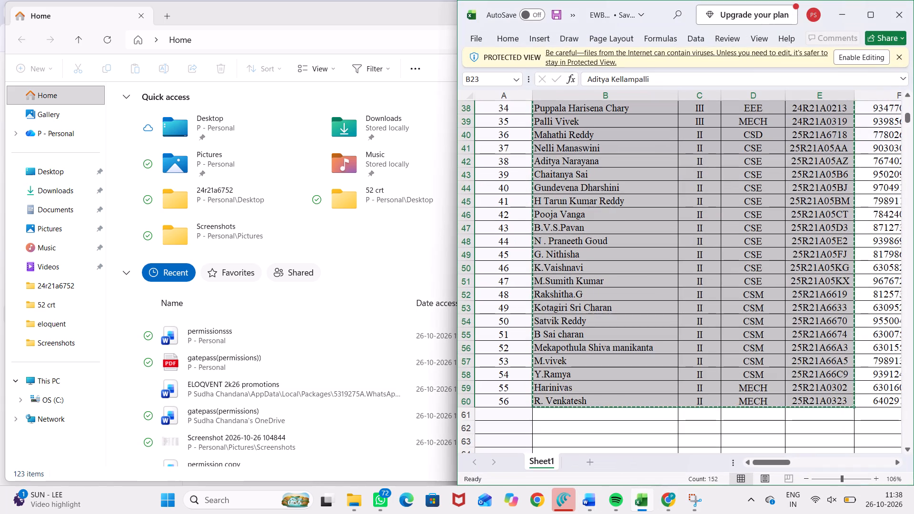
left_click(647, 435)
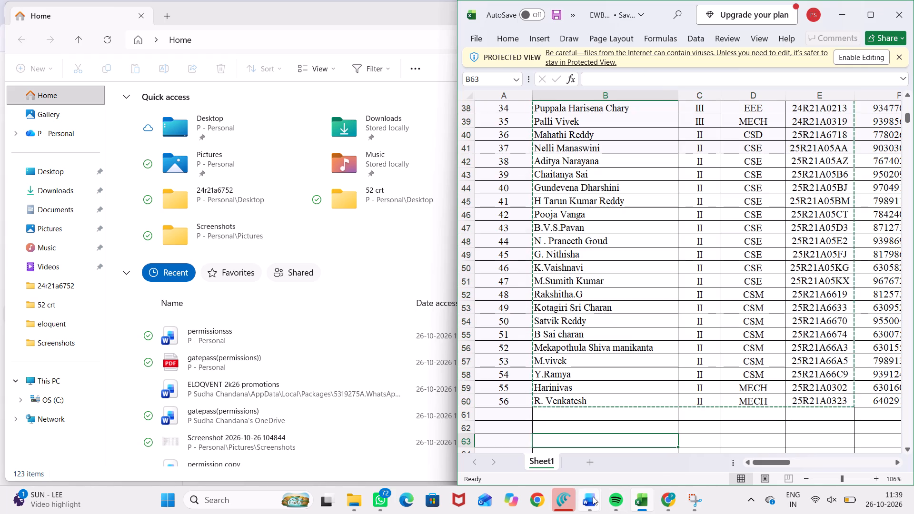
left_click(593, 496)
left_click(626, 446)
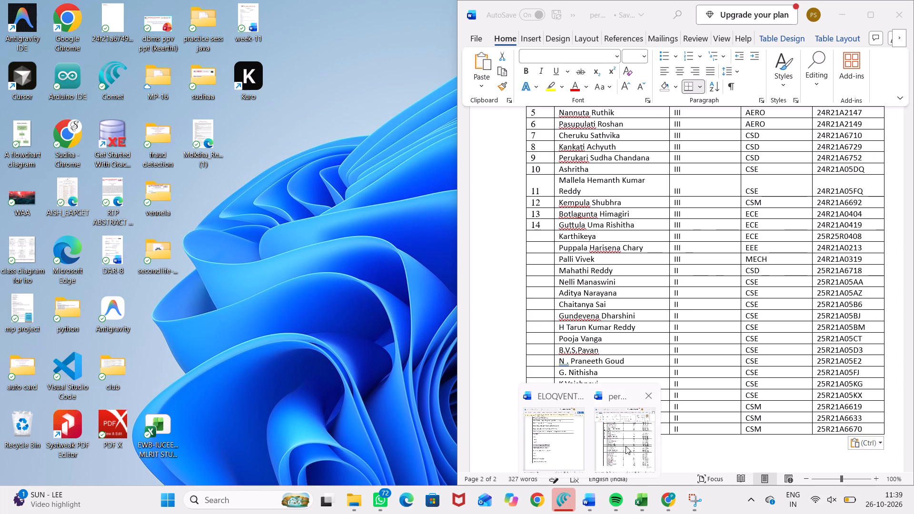
scroll(618, 433, "down", 1)
left_click(618, 433)
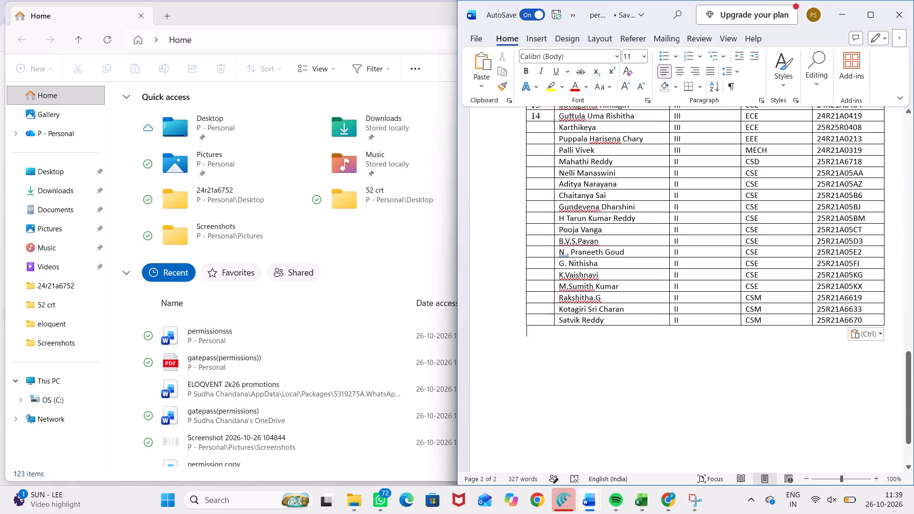
triple_click(521, 324)
double_click(521, 324)
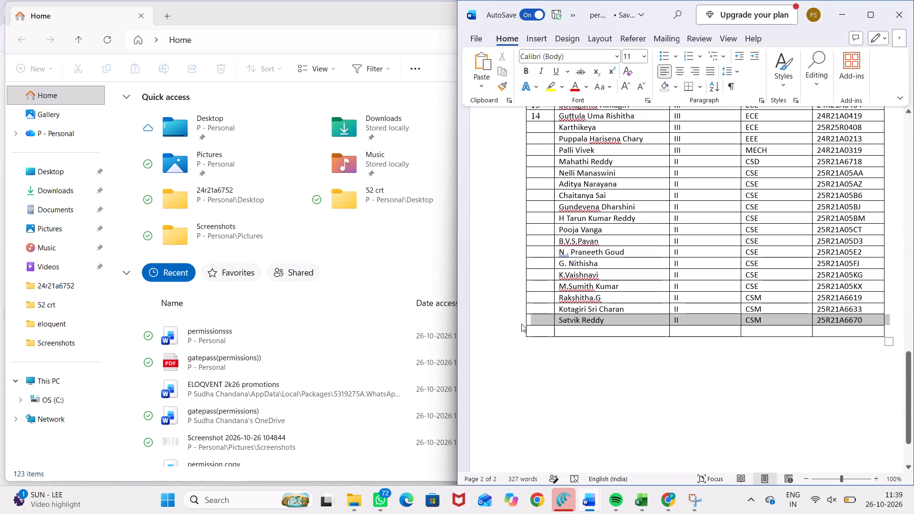
left_click(520, 328)
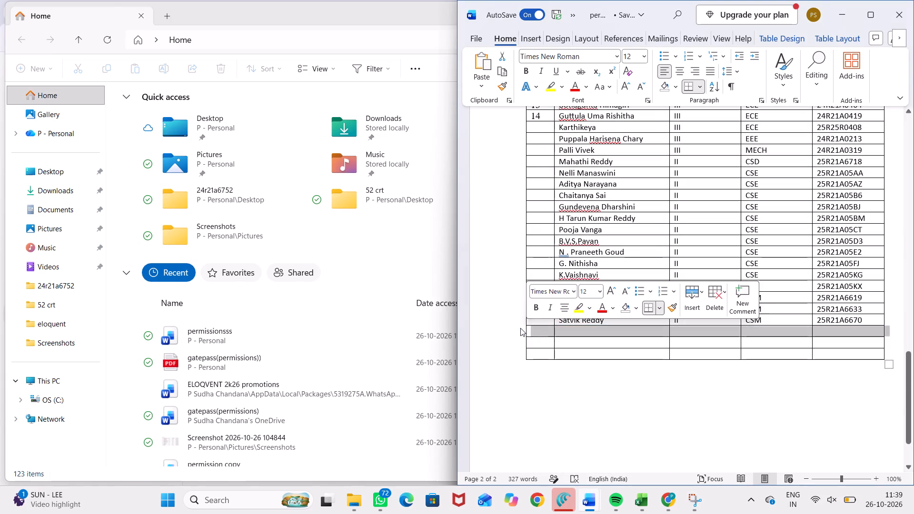
left_click(520, 328)
left_click(520, 328)
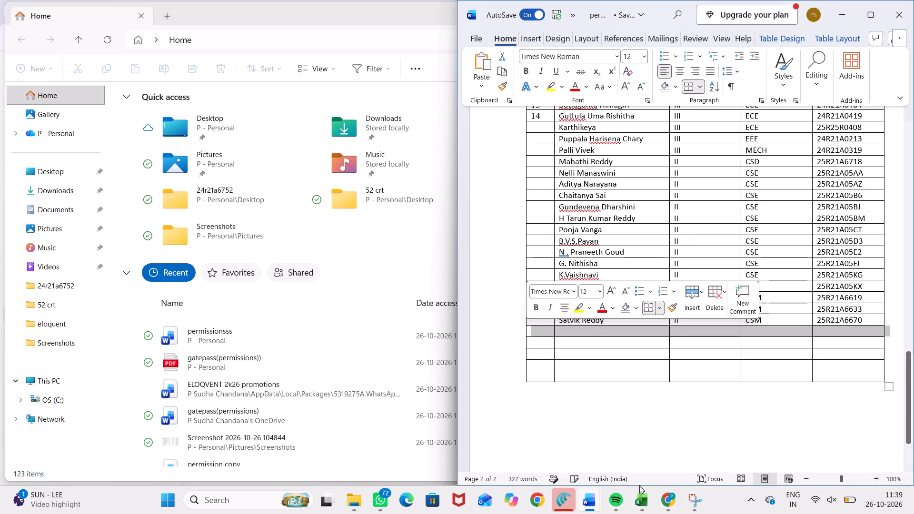
Copy the Excel student list entries of S.No 51 to 56 into the five new rows of the Word members table.
left_click(644, 503)
scroll(591, 341, "down", 1)
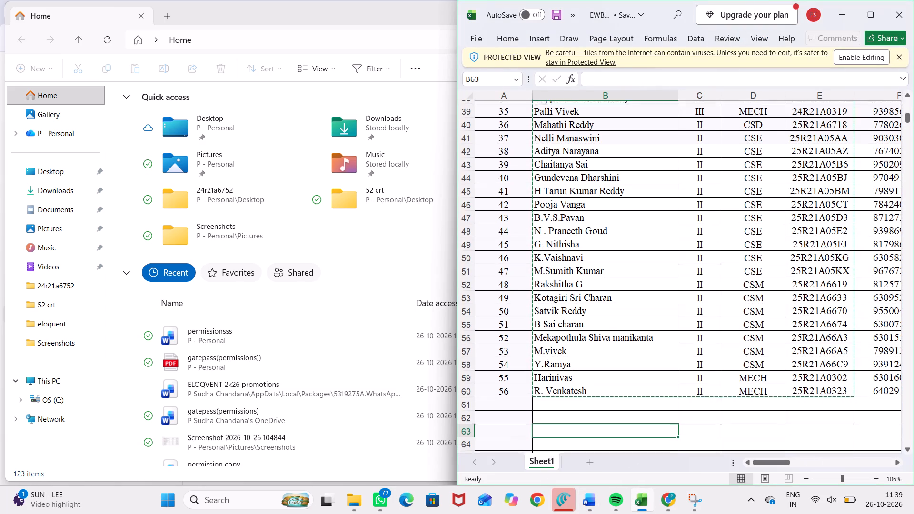
Copy the names, years, departments and roll numbers of S.No 51 to 56 from the Excel list into the five empty Word table rows.
scroll(591, 341, "down", 1)
left_click(561, 333)
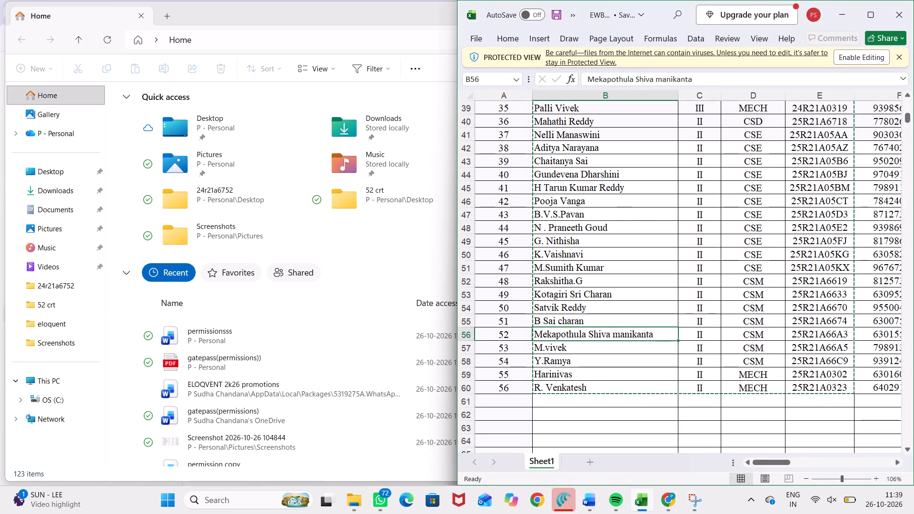
left_click_drag(538, 319, 796, 394)
key("ctrl+c")
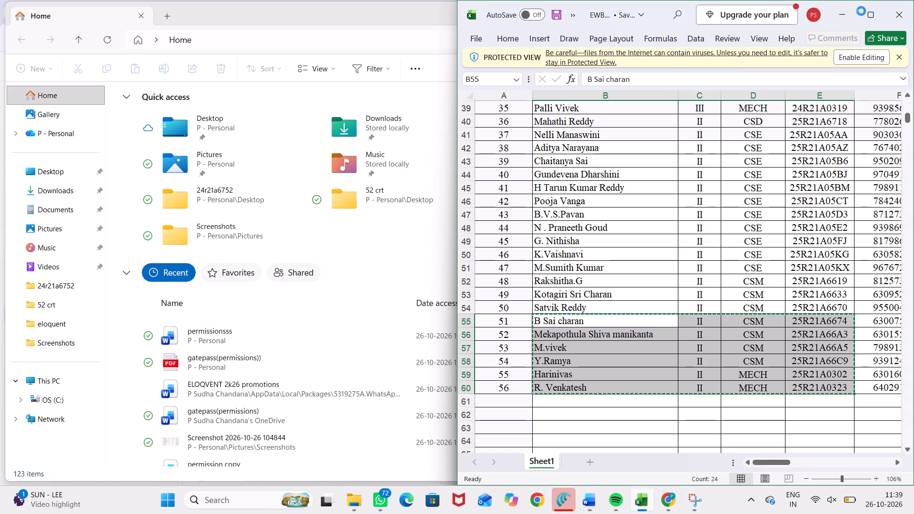
left_click(843, 16)
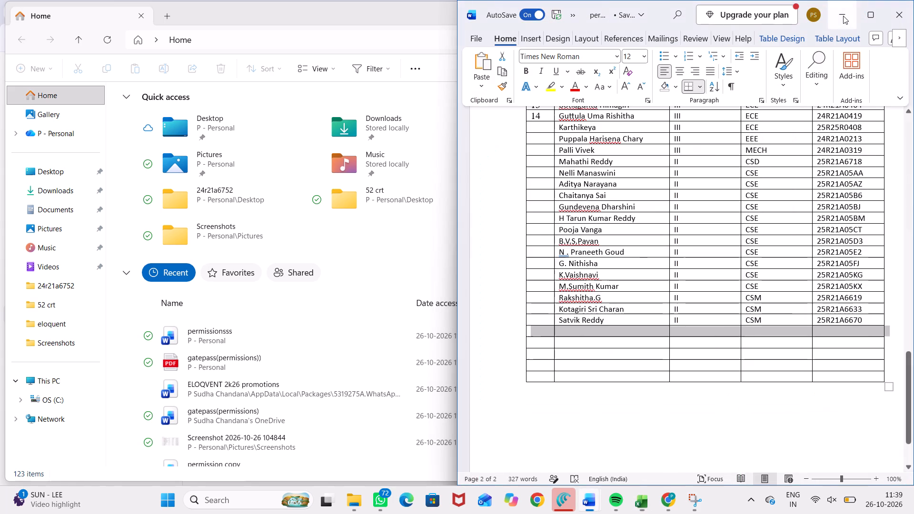
left_click(563, 330)
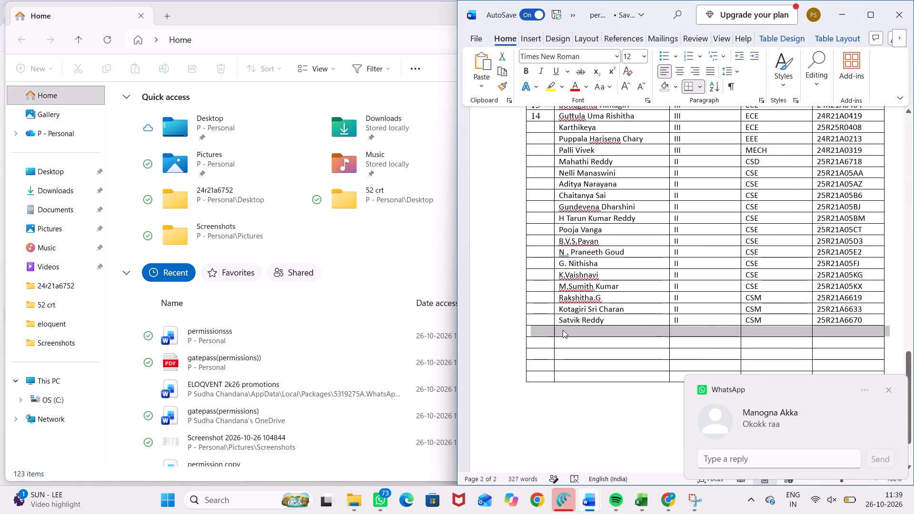
left_click(888, 390)
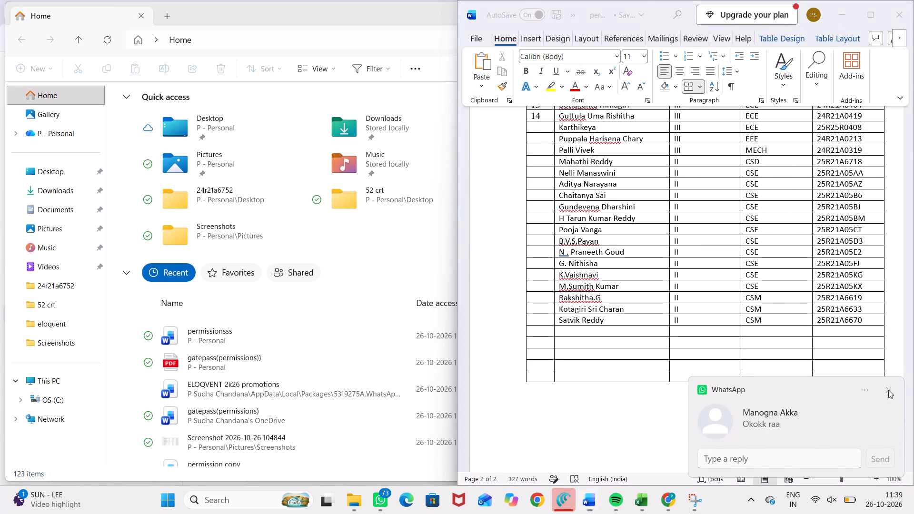
left_click(573, 335)
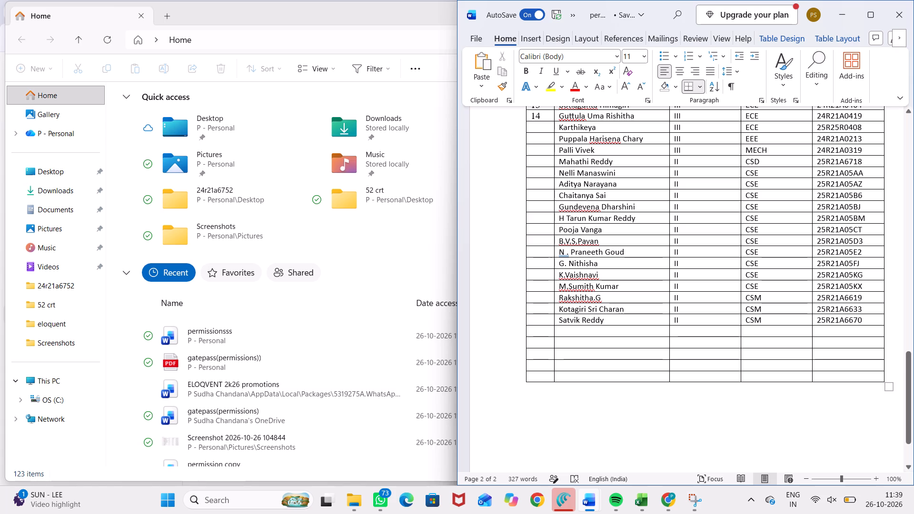
left_click_drag(561, 332, 853, 385)
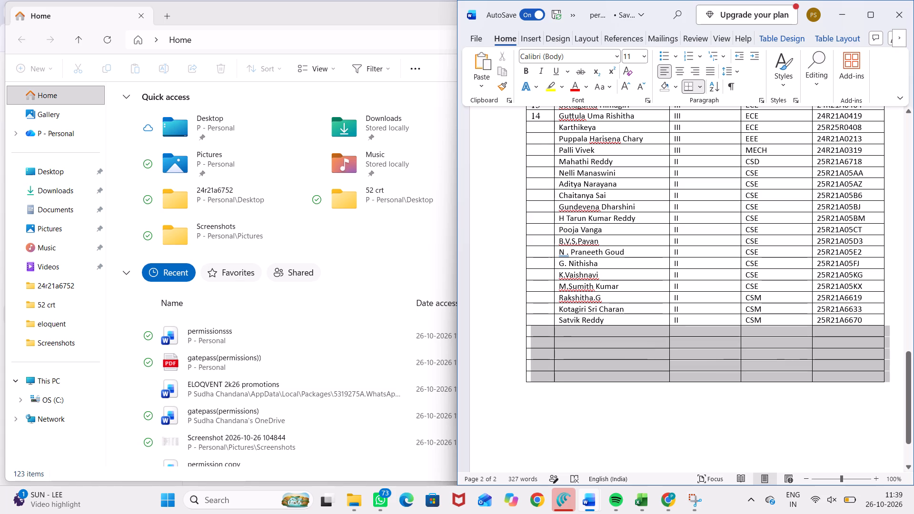
left_click_drag(853, 385, 847, 378)
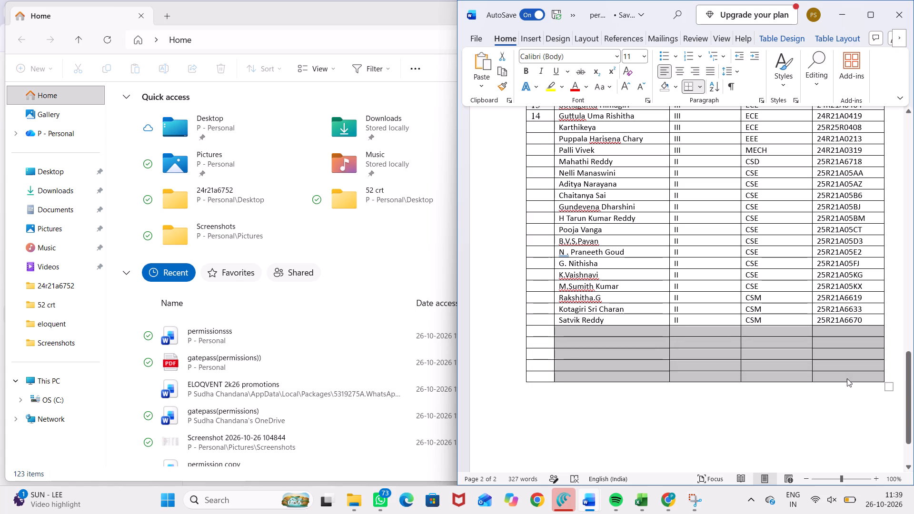
key("ctrl+v")
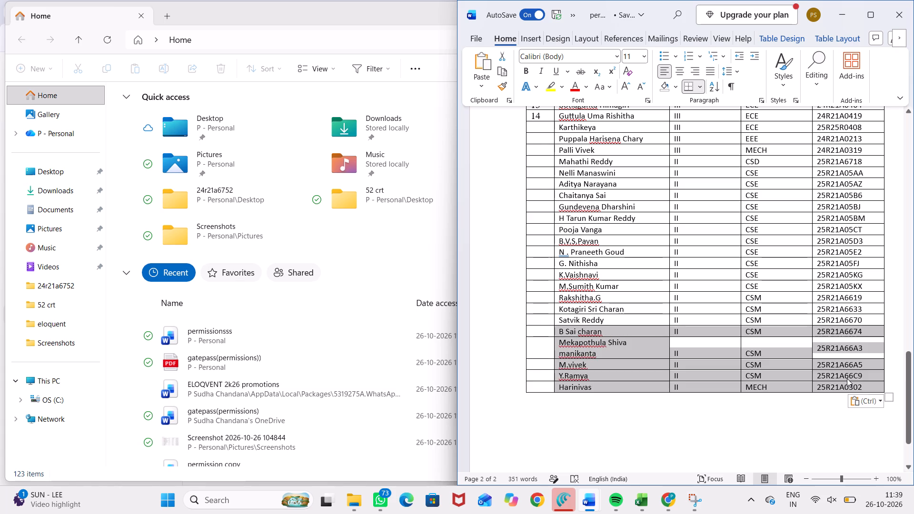
scroll(847, 378, "up", 1)
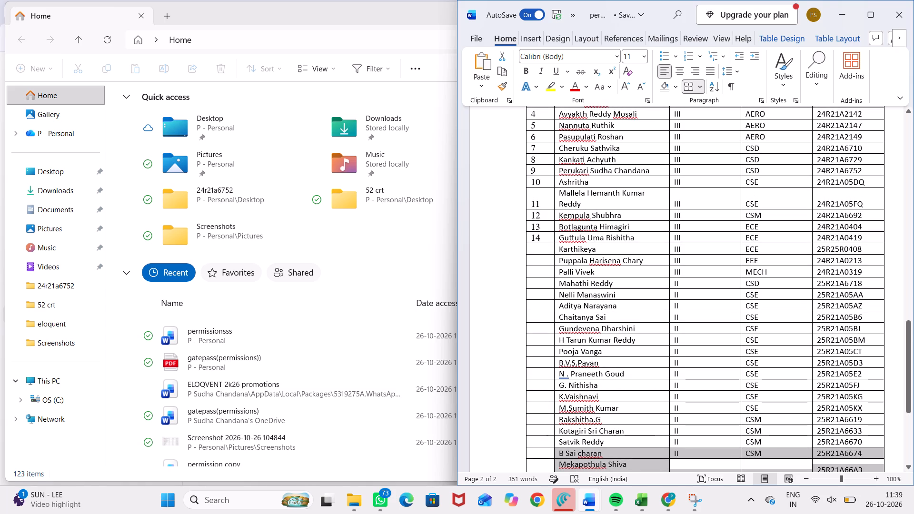
Delete the row of the second-year CSE member whose roll number ends in FJ from the members table.
scroll(847, 378, "up", 1)
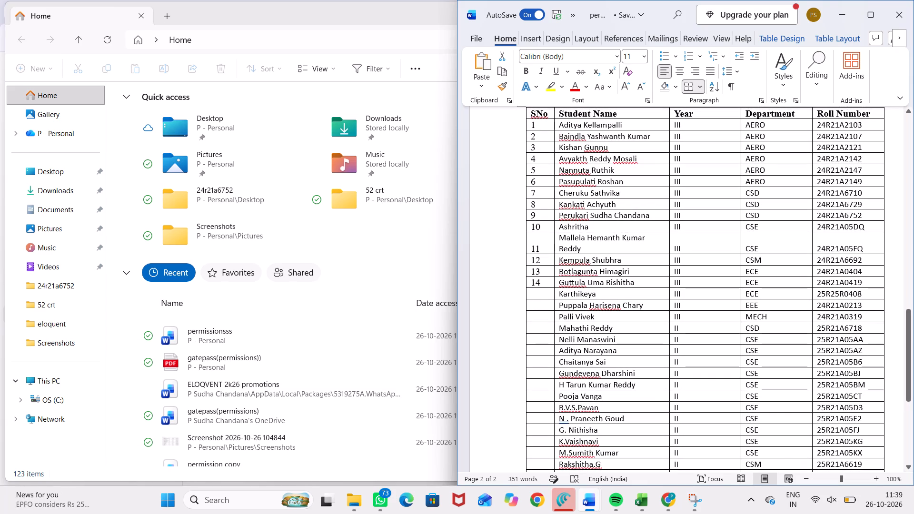
scroll(847, 378, "down", 1)
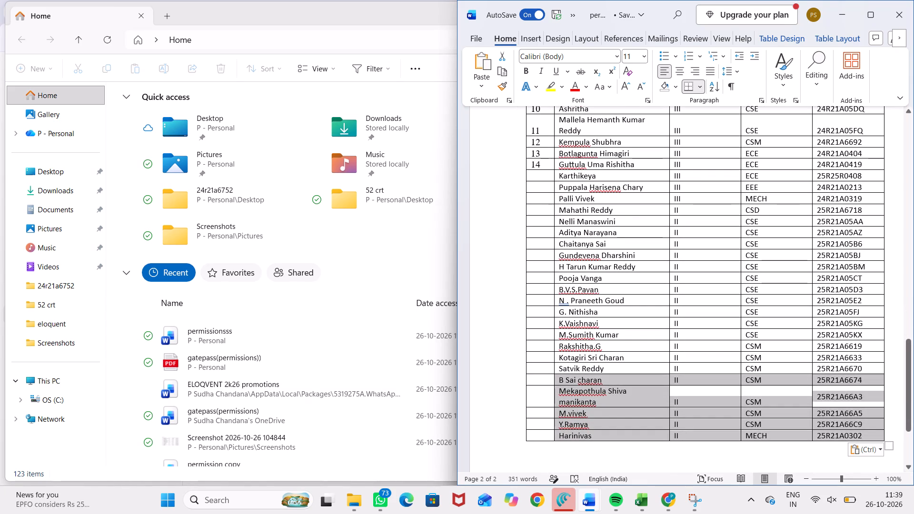
left_click_drag(559, 312, 848, 314)
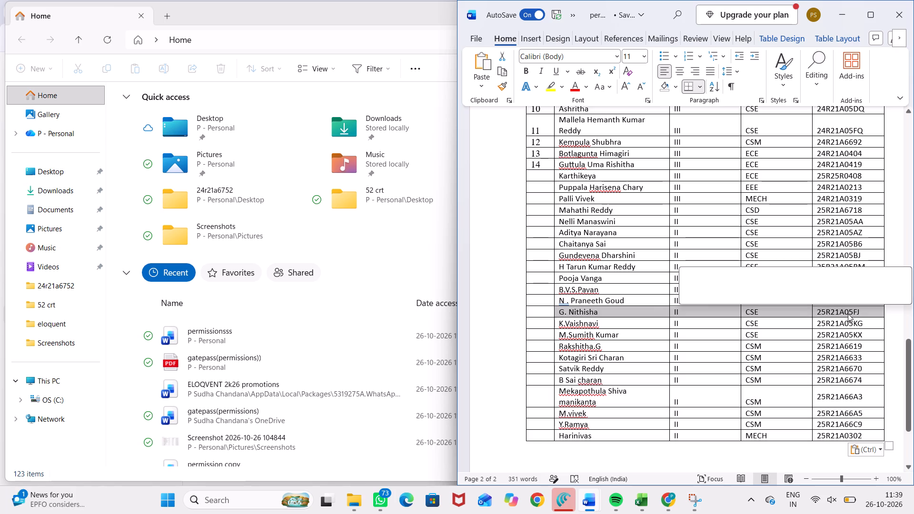
left_click(848, 314)
left_click(528, 312)
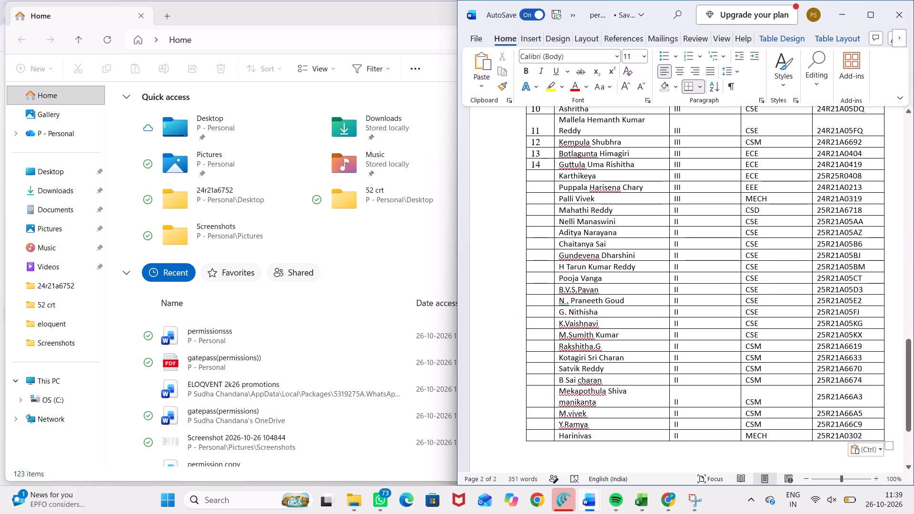
left_click(546, 309)
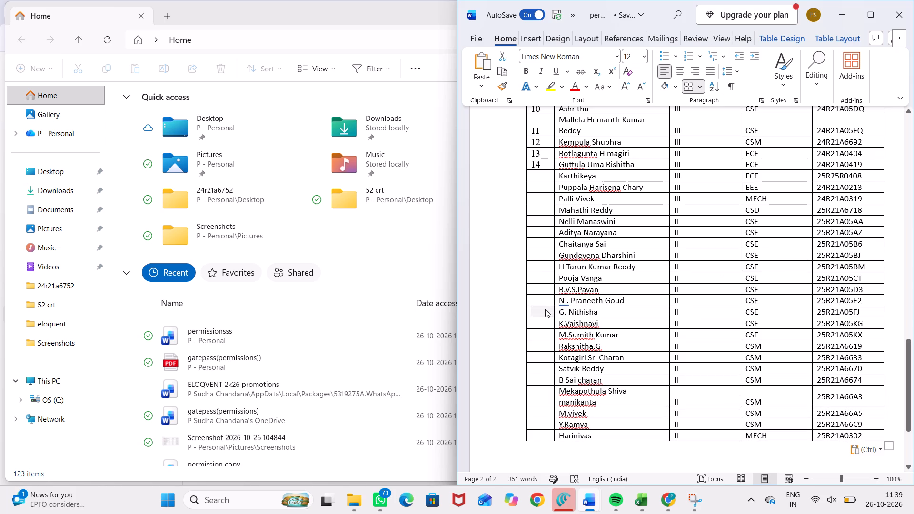
left_click_drag(535, 310, 843, 315)
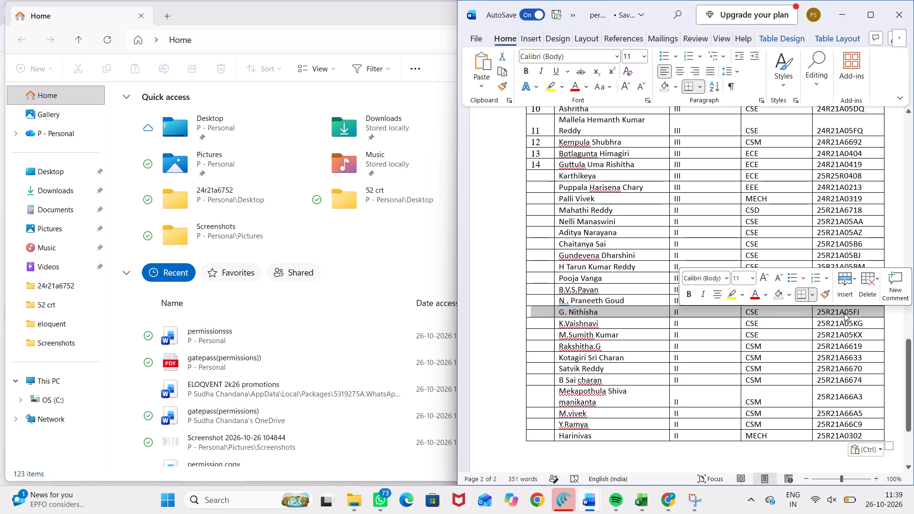
left_click(868, 276)
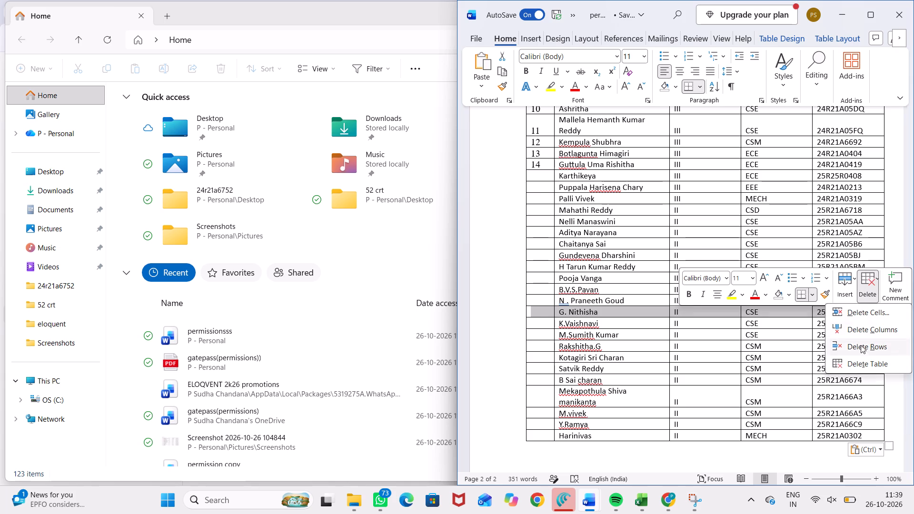
left_click(864, 348)
Switch to the Excel student list and copy the serial numbers 1 to 41 from the S.No column.
scroll(754, 345, "up", 1)
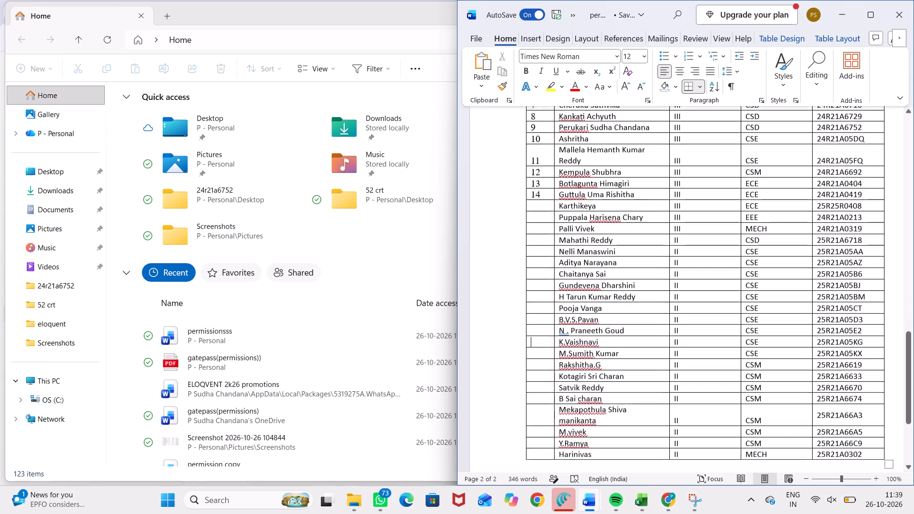
left_click(636, 496)
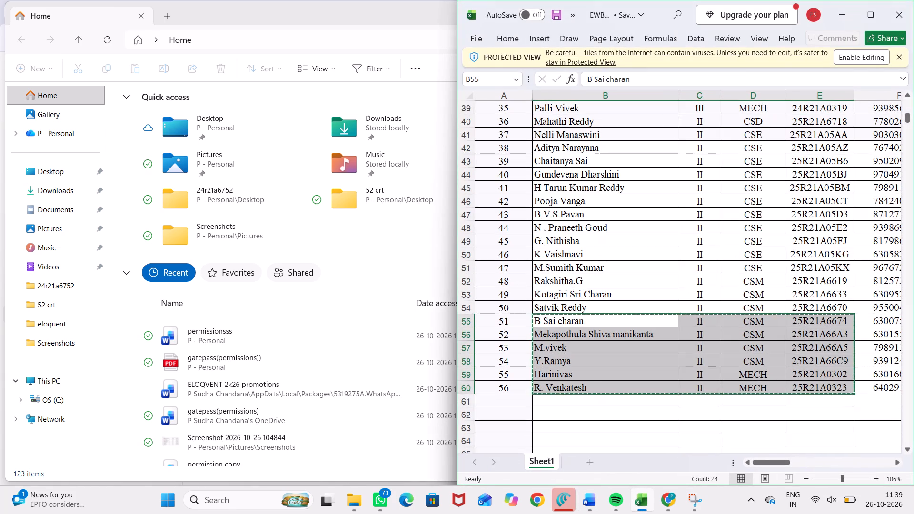
scroll(547, 252, "up", 5)
scroll(497, 118, "up", 2)
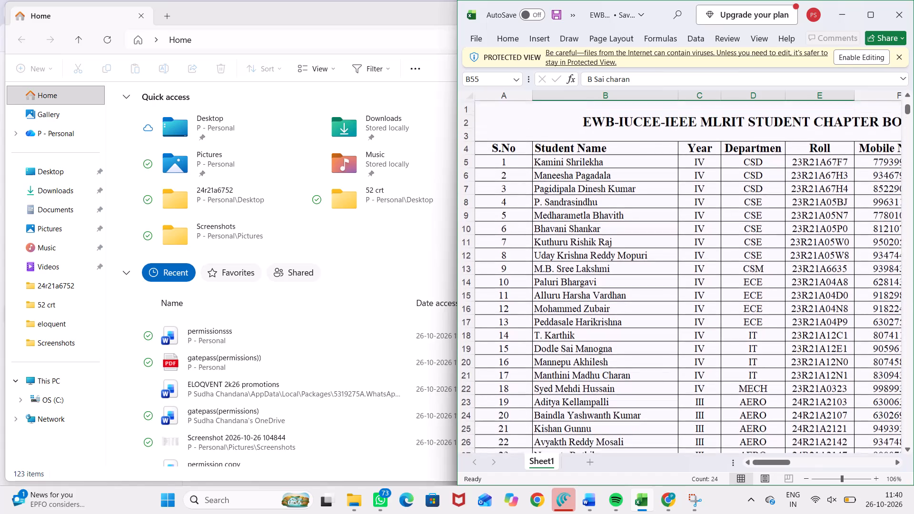
left_click_drag(493, 162, 494, 459)
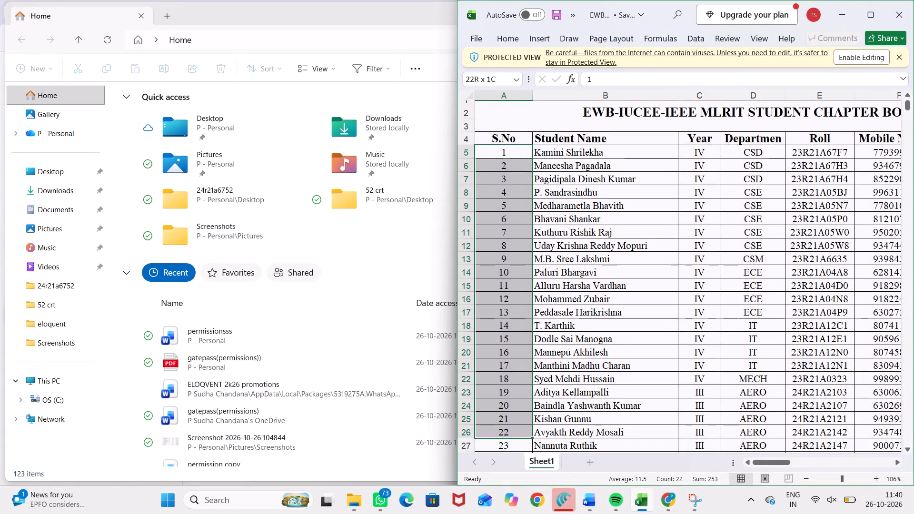
left_click_drag(494, 459, 494, 460)
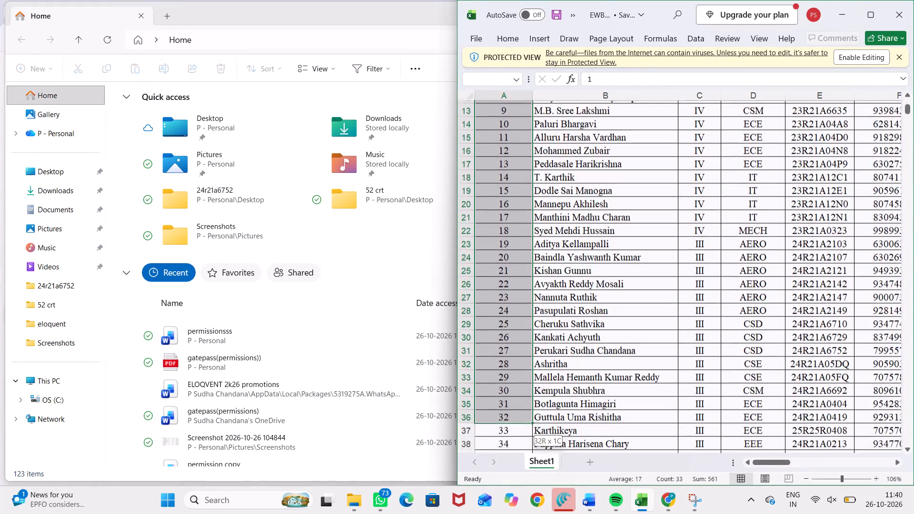
left_click_drag(494, 460, 503, 410)
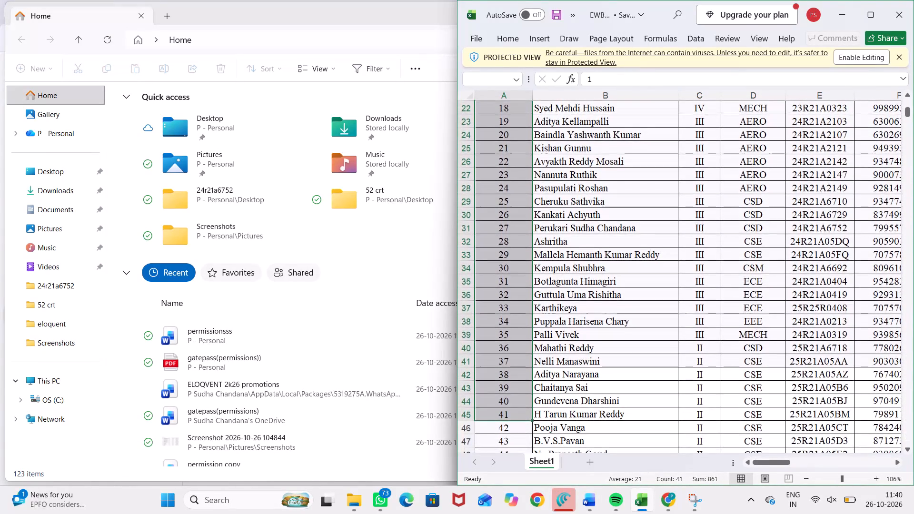
key("ctrl+c")
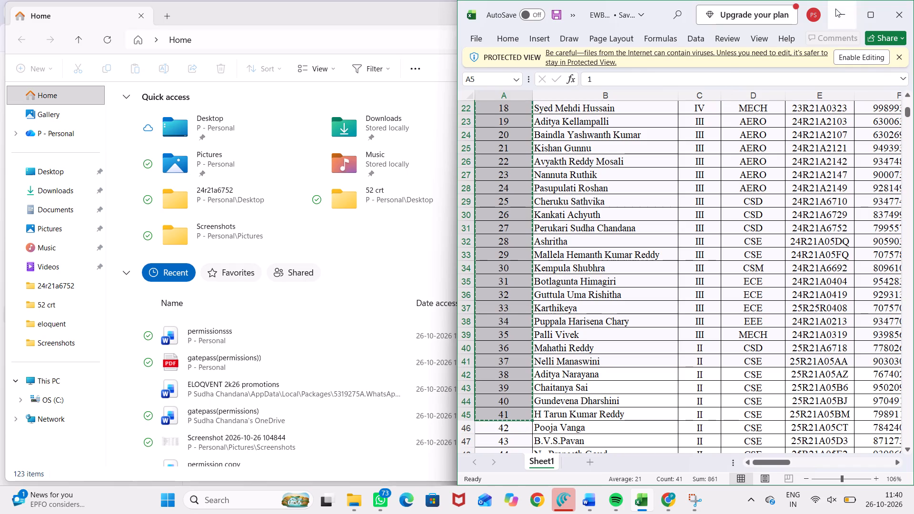
In the Word members table, paste the copied serial numbers over the SNo cells of all member rows, numbering them 1 to 36.
left_click(835, 9)
scroll(561, 231, "up", 1)
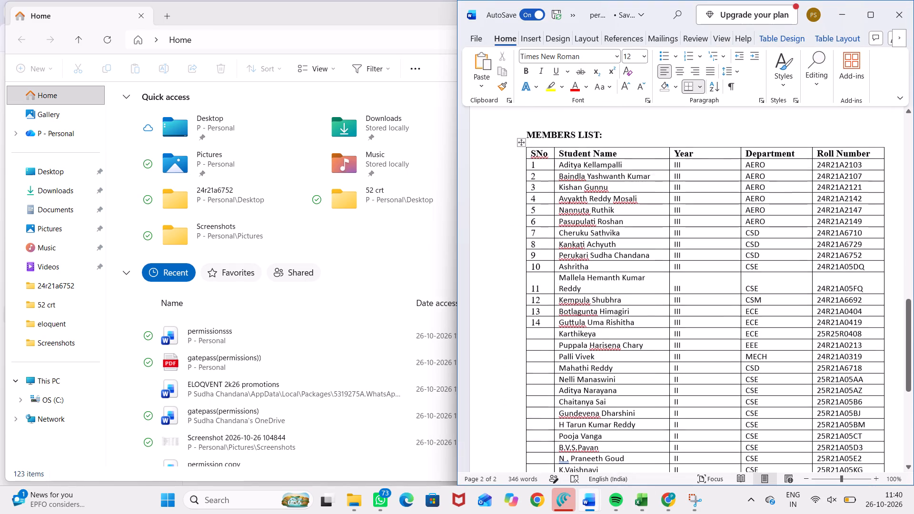
left_click_drag(531, 164, 539, 413)
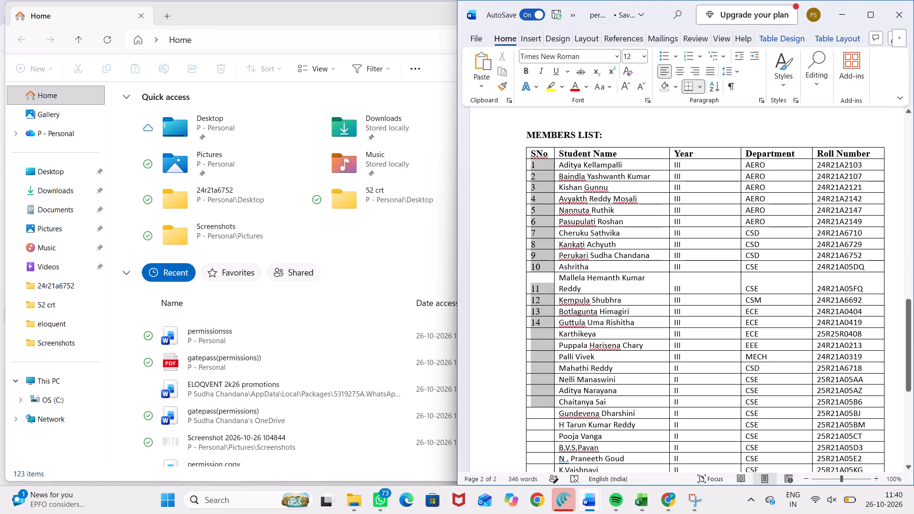
left_click_drag(539, 413, 536, 478)
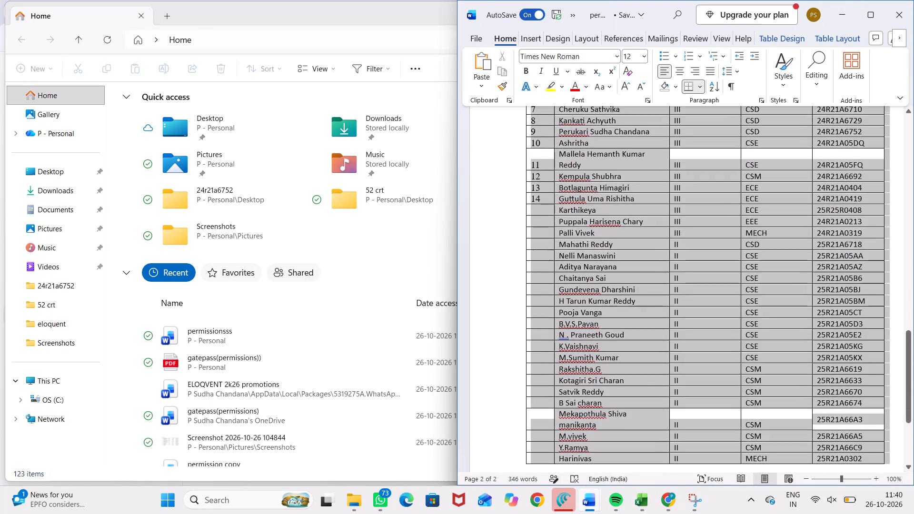
left_click_drag(536, 478, 537, 437)
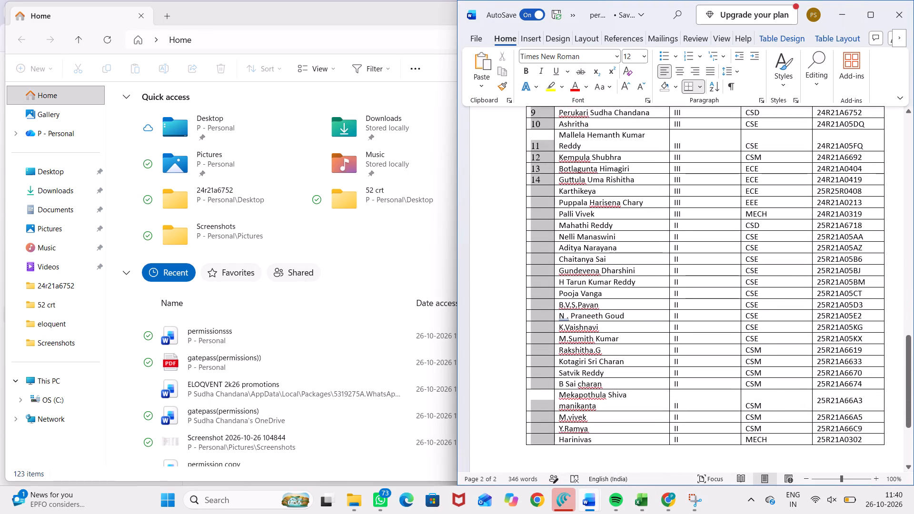
left_click_drag(537, 437, 537, 437)
key("ctrl+v")
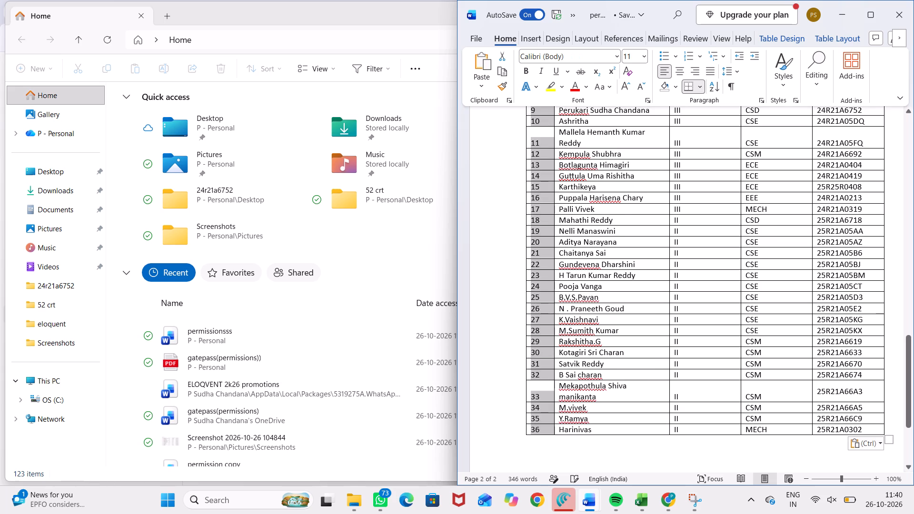
scroll(716, 360, "up", 2)
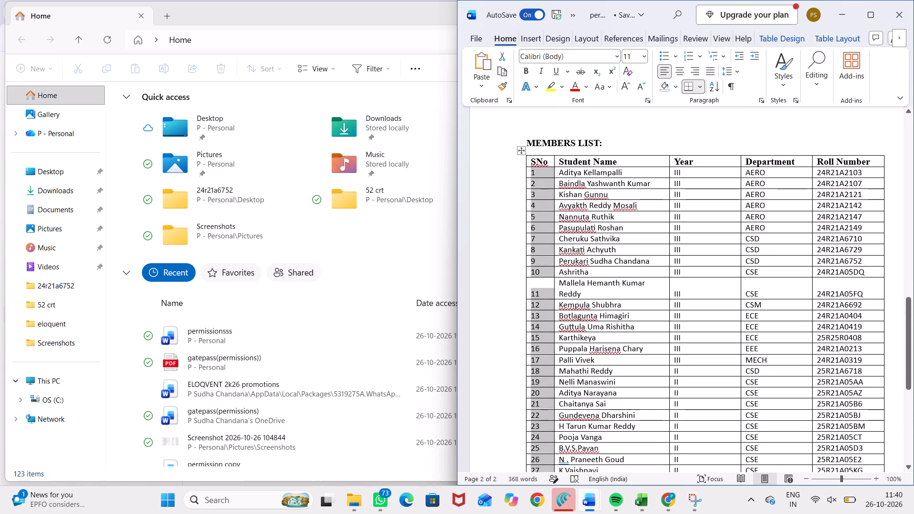
scroll(716, 360, "down", 2)
scroll(716, 360, "up", 1)
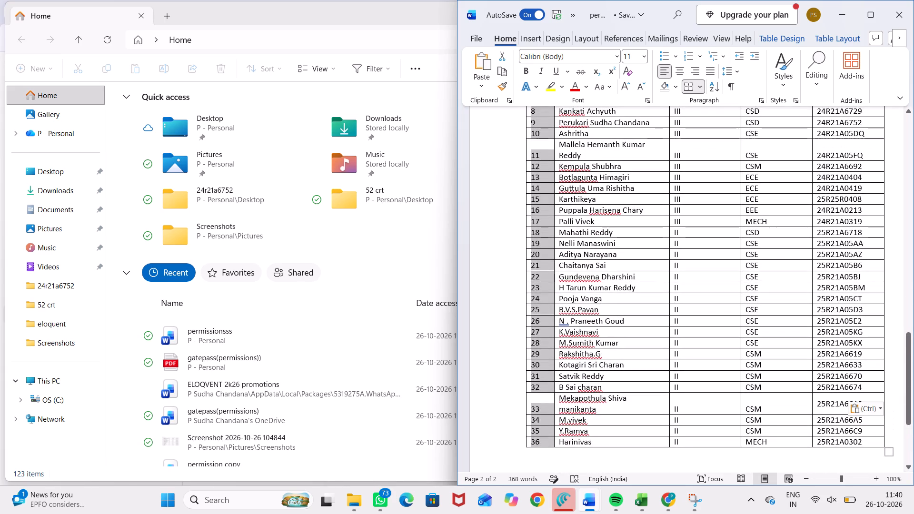
scroll(716, 360, "up", 2)
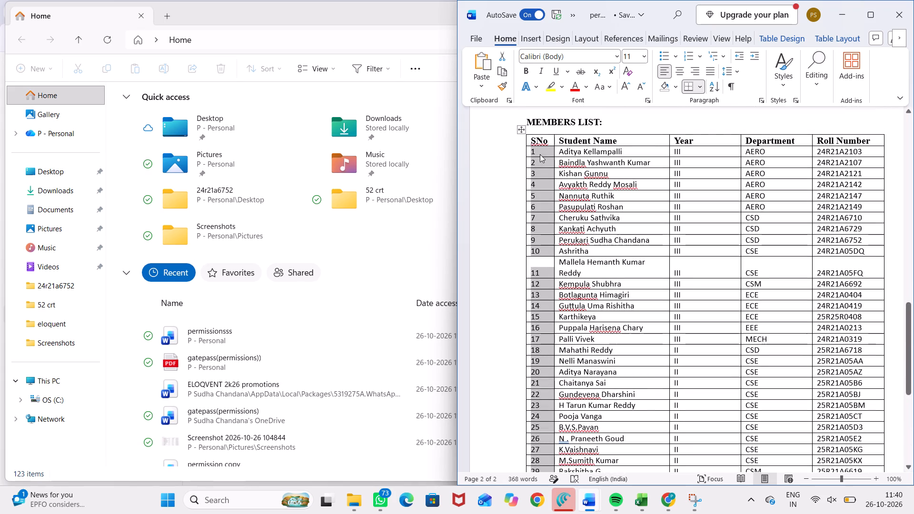
Format the text of all member rows in the table as Times New Roman, size 12.
left_click_drag(531, 143, 819, 502)
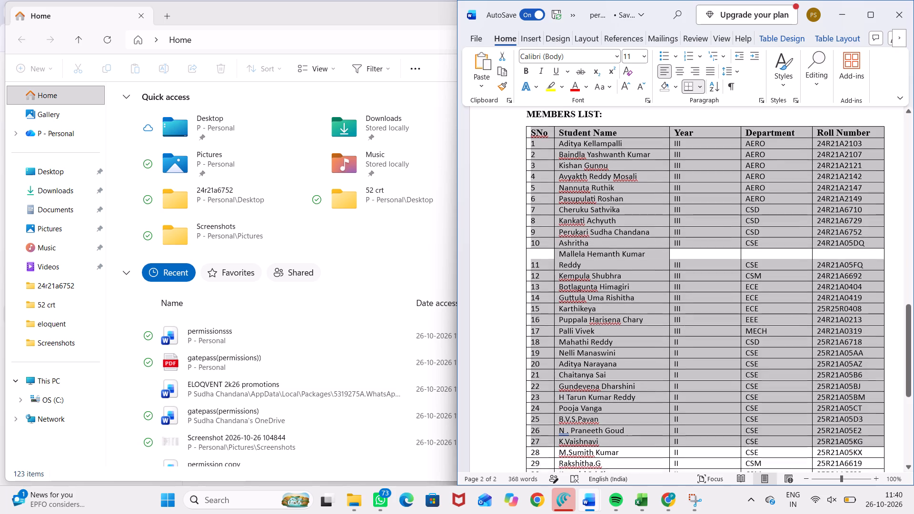
left_click_drag(819, 502, 848, 305)
left_click(615, 53)
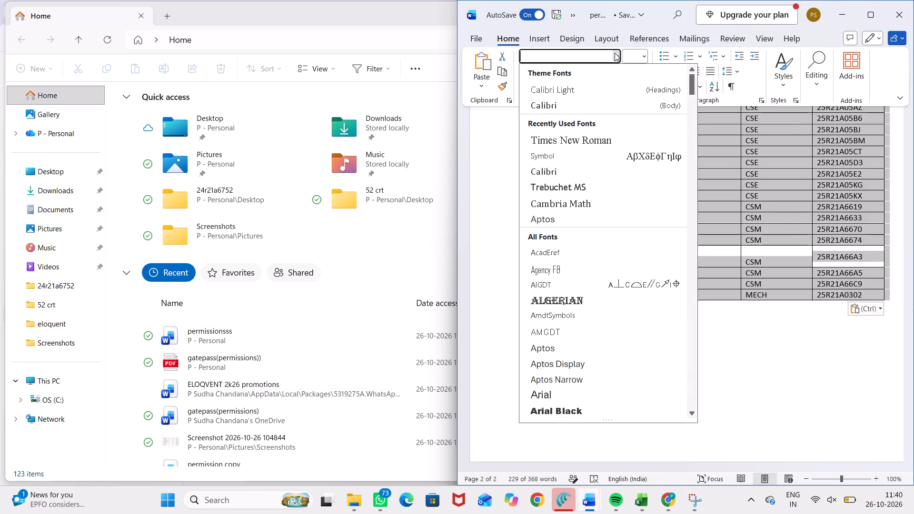
left_click(581, 140)
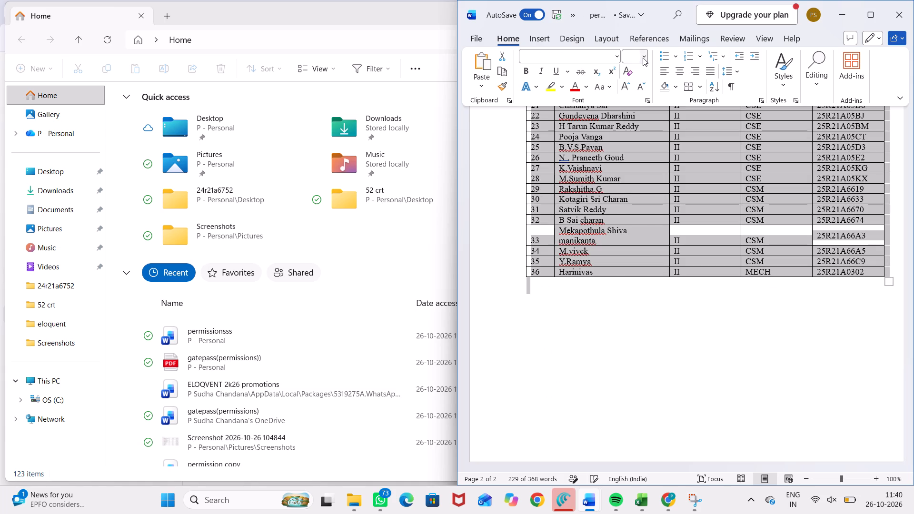
left_click(643, 58)
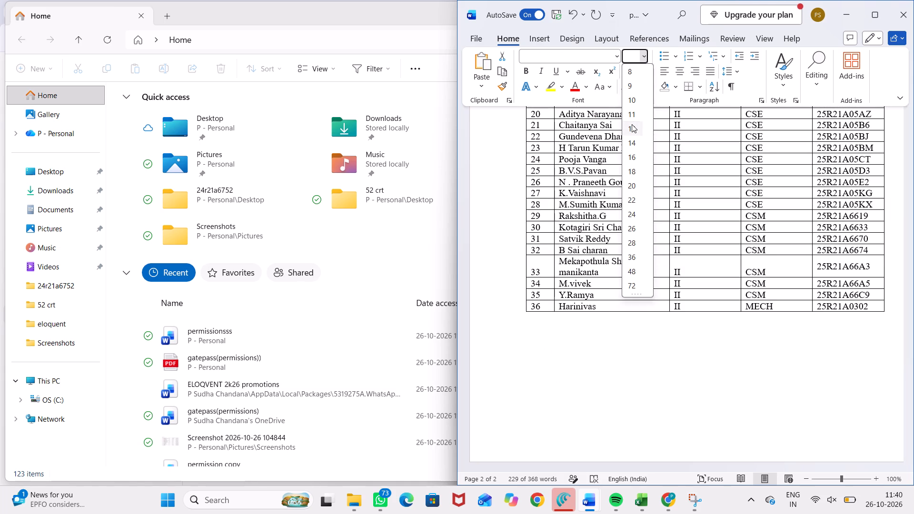
left_click(632, 124)
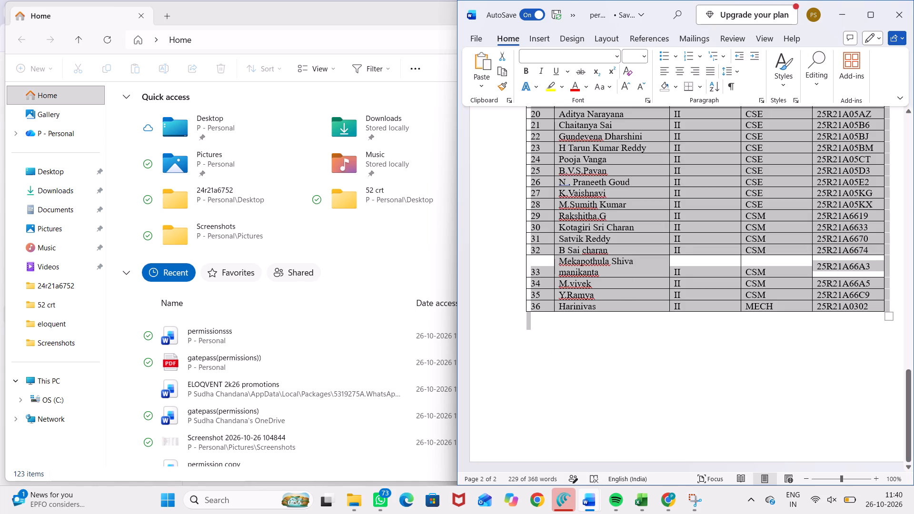
left_click(623, 345)
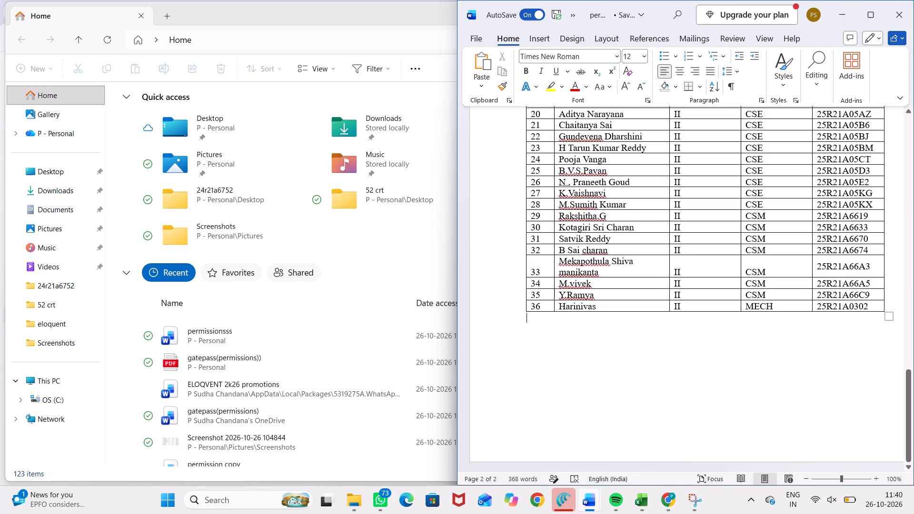
Maximize the Word window and look over the members list from its beginning.
scroll(709, 278, "up", 5)
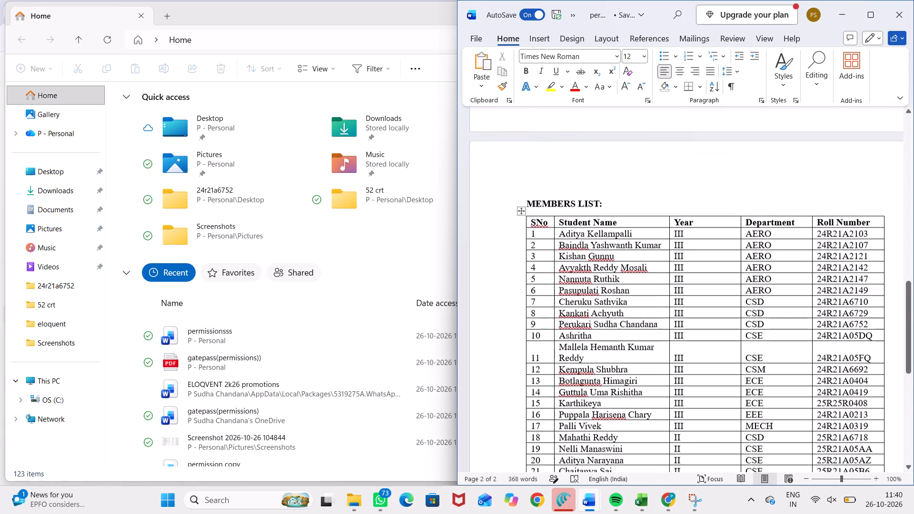
scroll(709, 278, "up", 1)
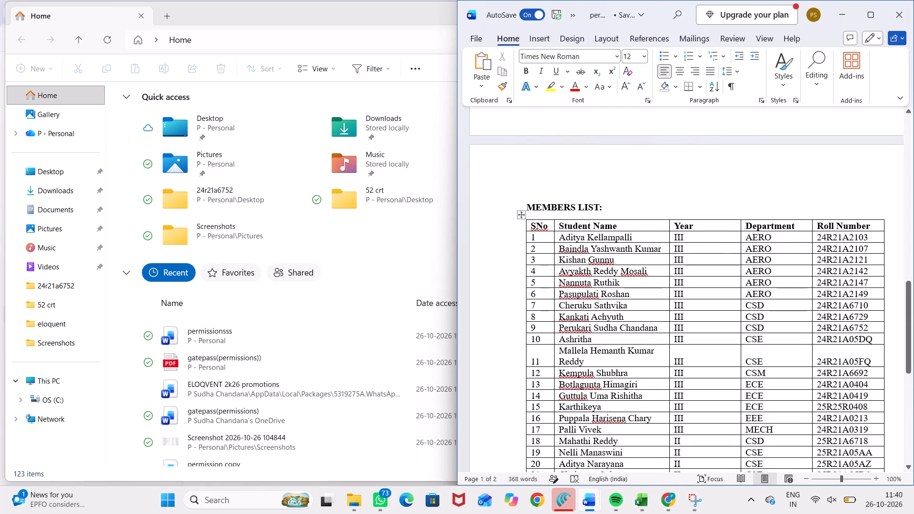
left_click(871, 20)
scroll(607, 211, "up", 2)
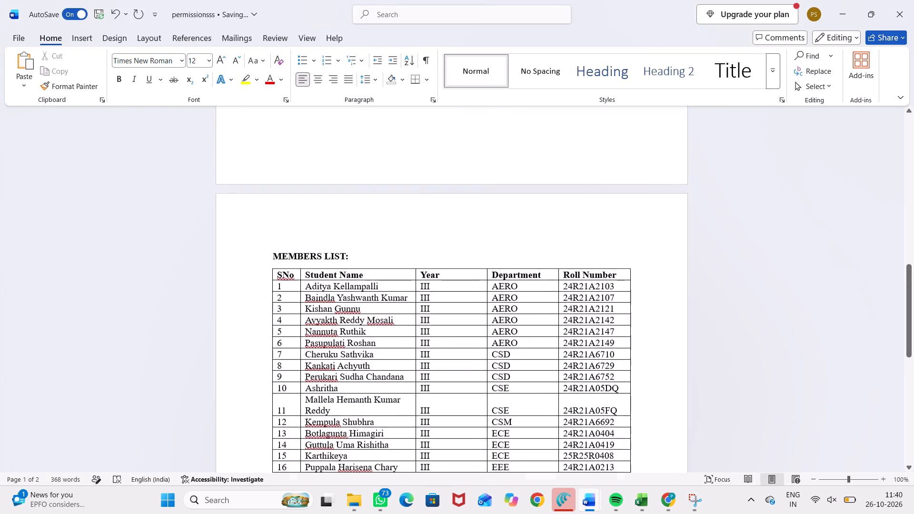
scroll(607, 211, "up", 7)
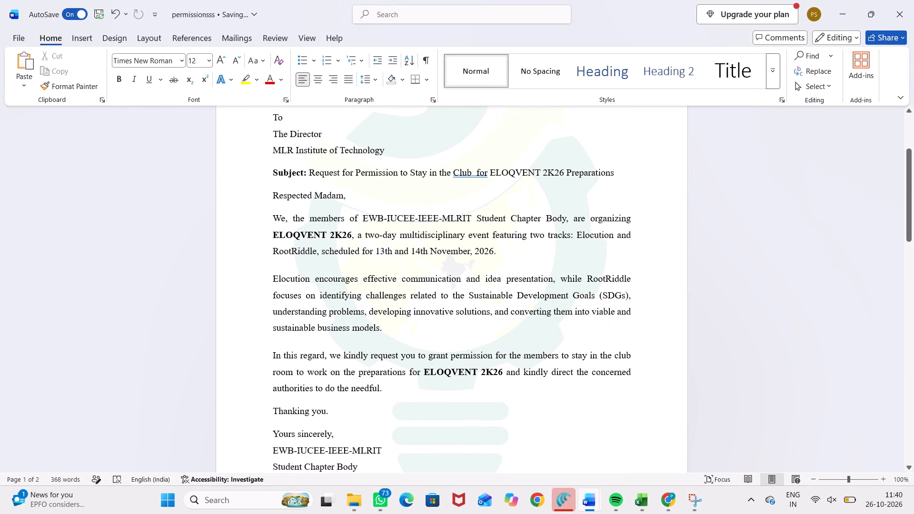
scroll(607, 211, "up", 2)
scroll(607, 211, "down", 1)
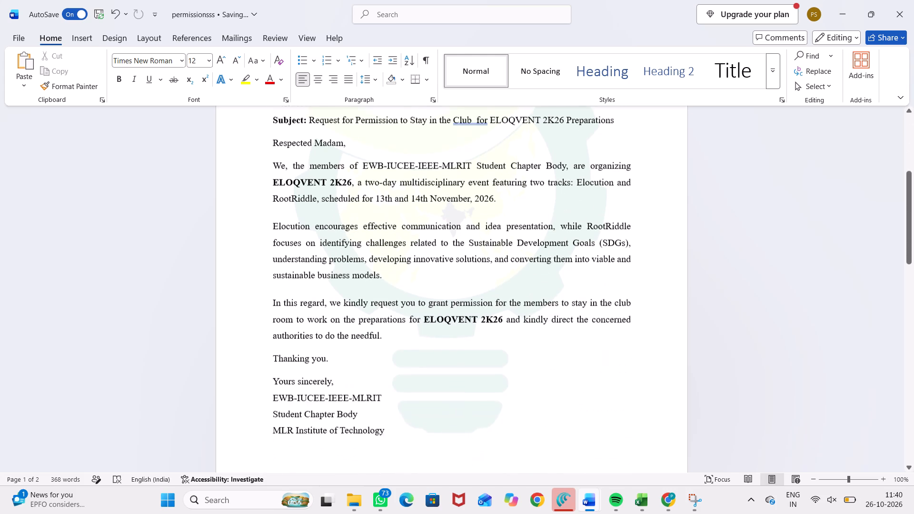
scroll(607, 211, "down", 1)
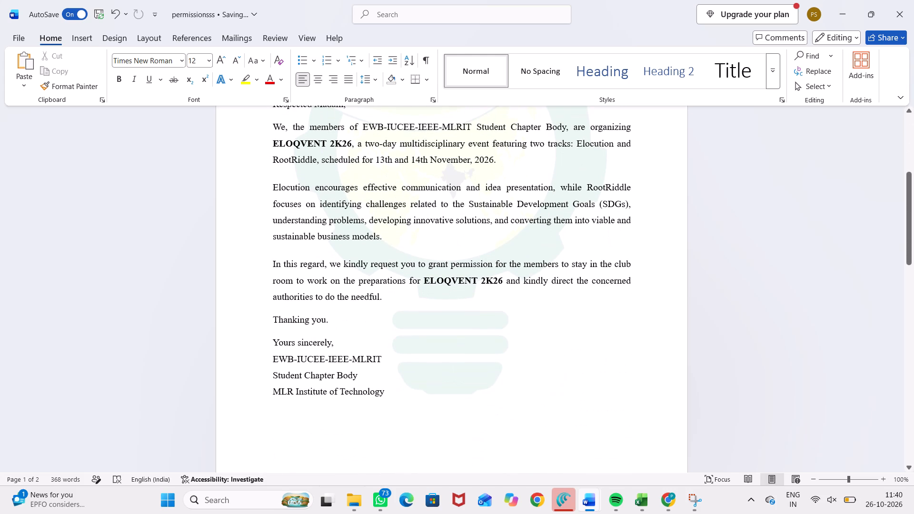
scroll(607, 211, "down", 6)
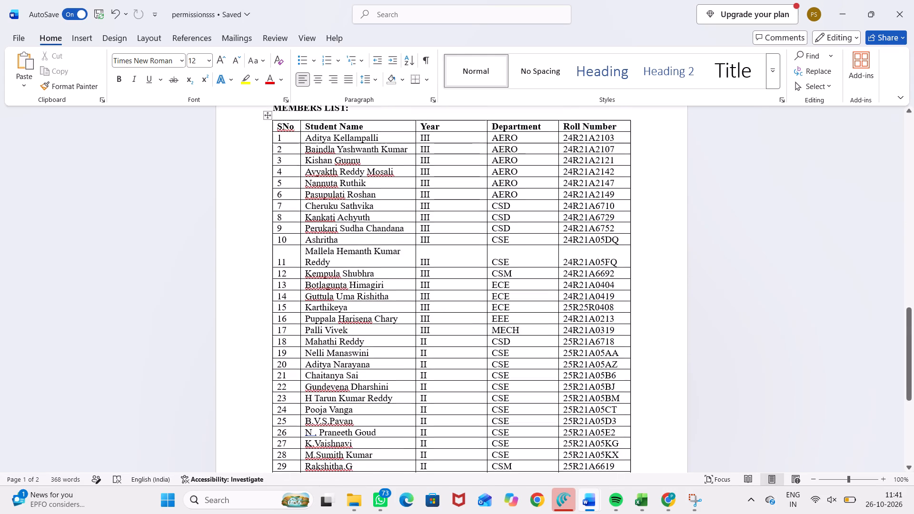